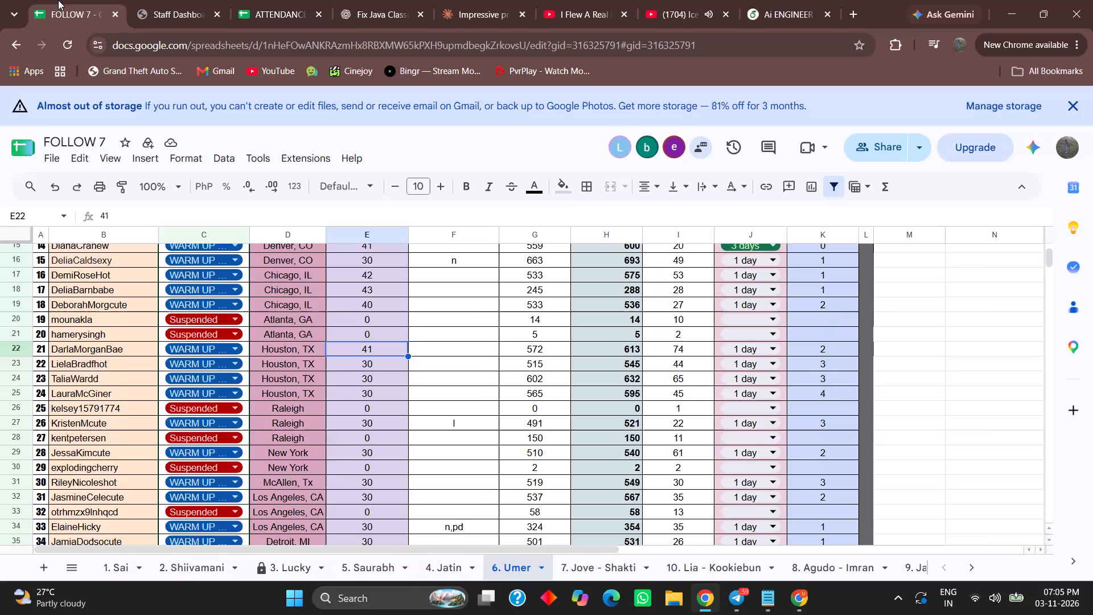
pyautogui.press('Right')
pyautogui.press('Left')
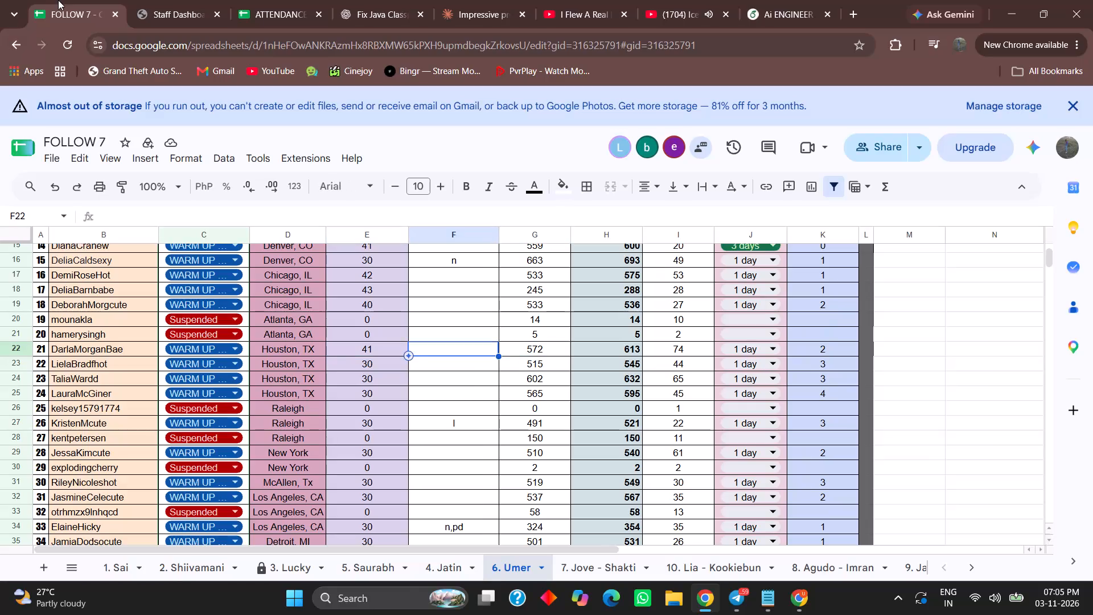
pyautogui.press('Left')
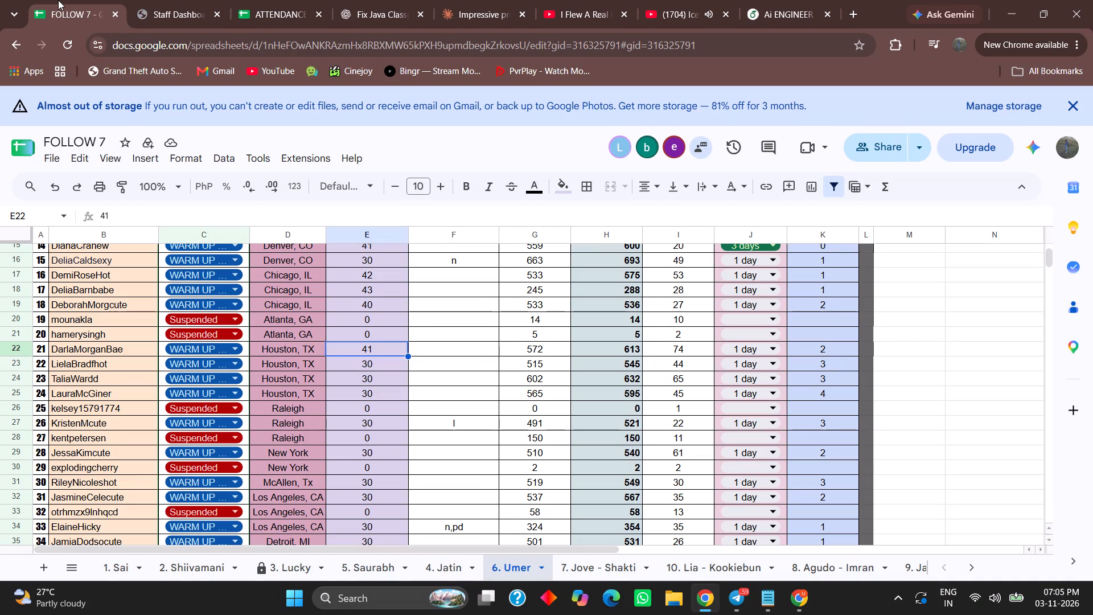
# Switch from the FOLLOW 7 spreadsheet to the YouTube page playing the Ice Spice, Travis Scott music video.
pyautogui.click(662, 0)
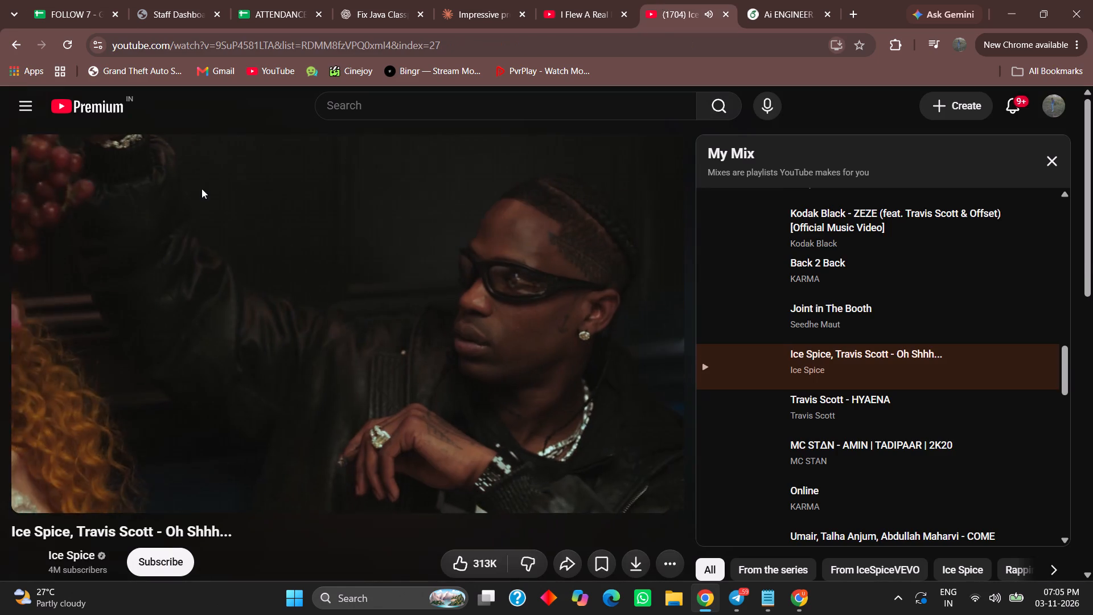
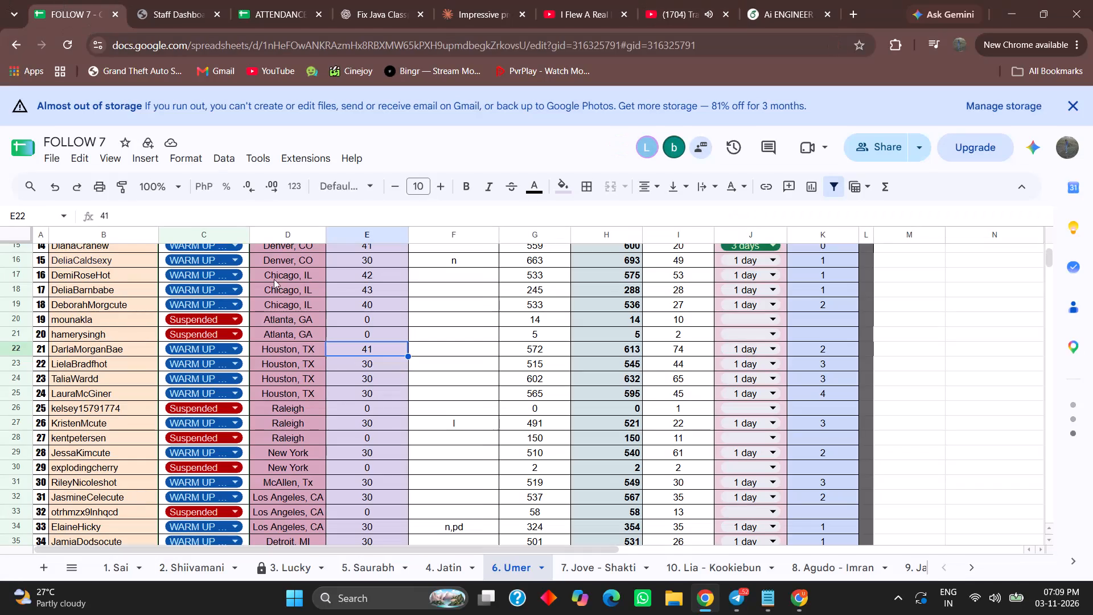
# Set the column G value in row 23 of the 6. Umer sheet to 544.
pyautogui.click(352, 360)
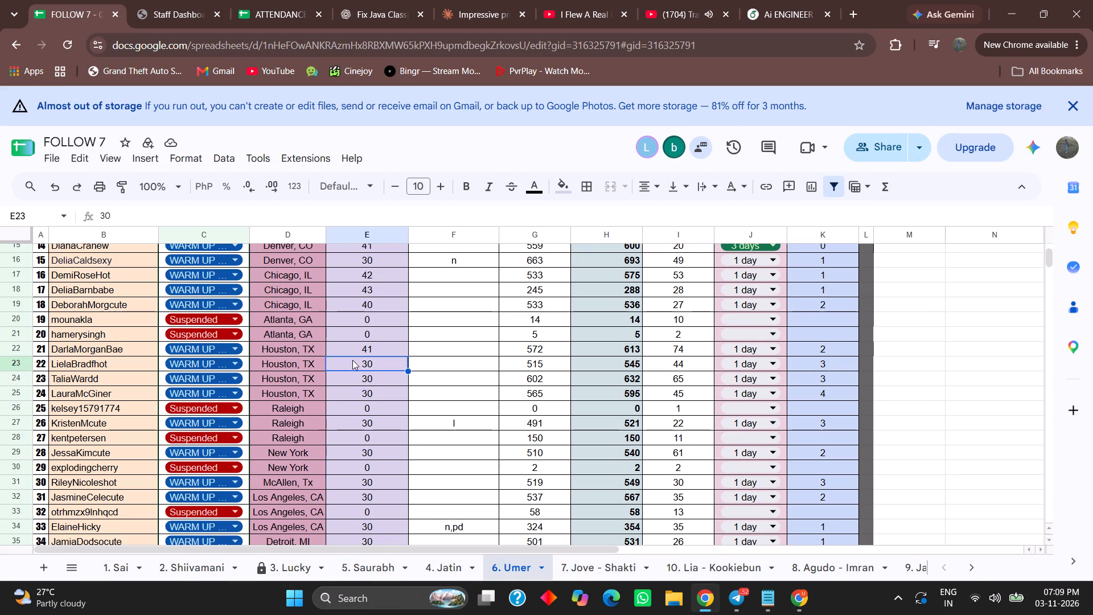
pyautogui.press('Right')
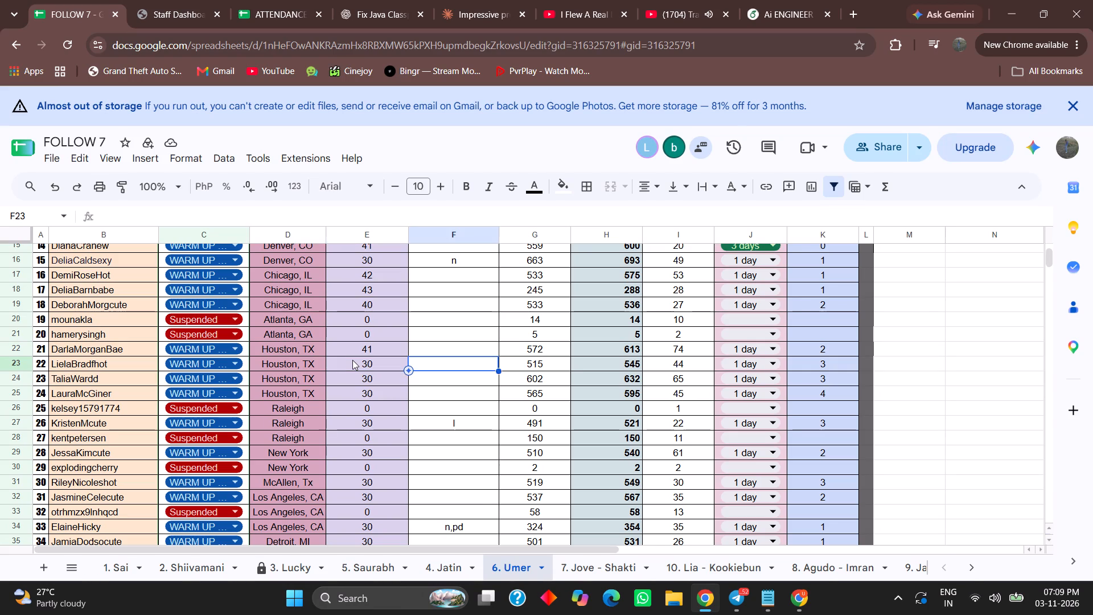
pyautogui.press('Right')
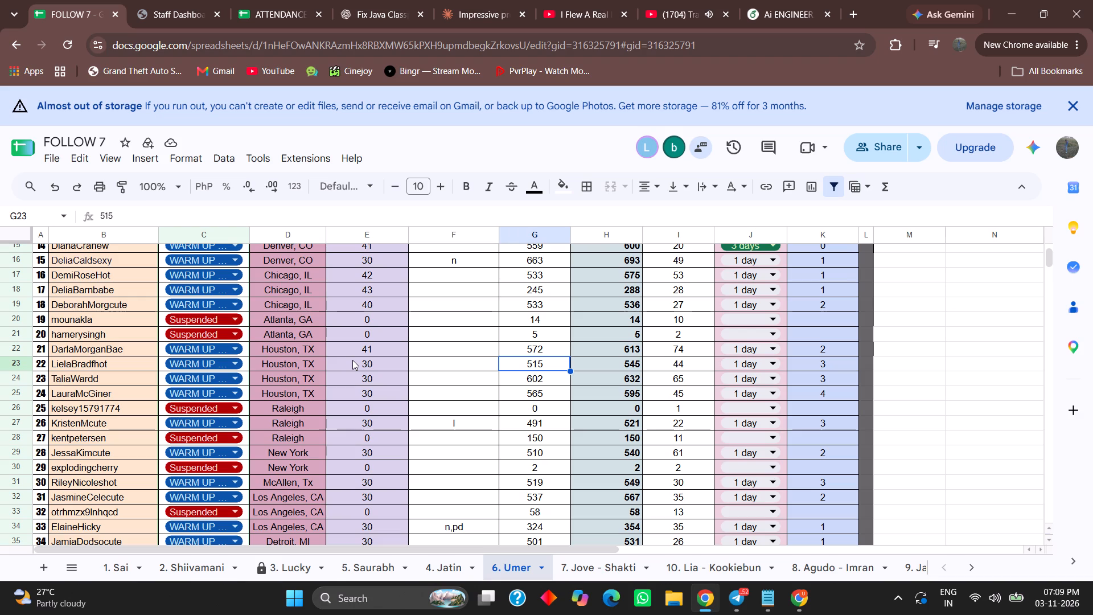
pyautogui.write('545')
pyautogui.press('BackSpace')
pyautogui.press('4')
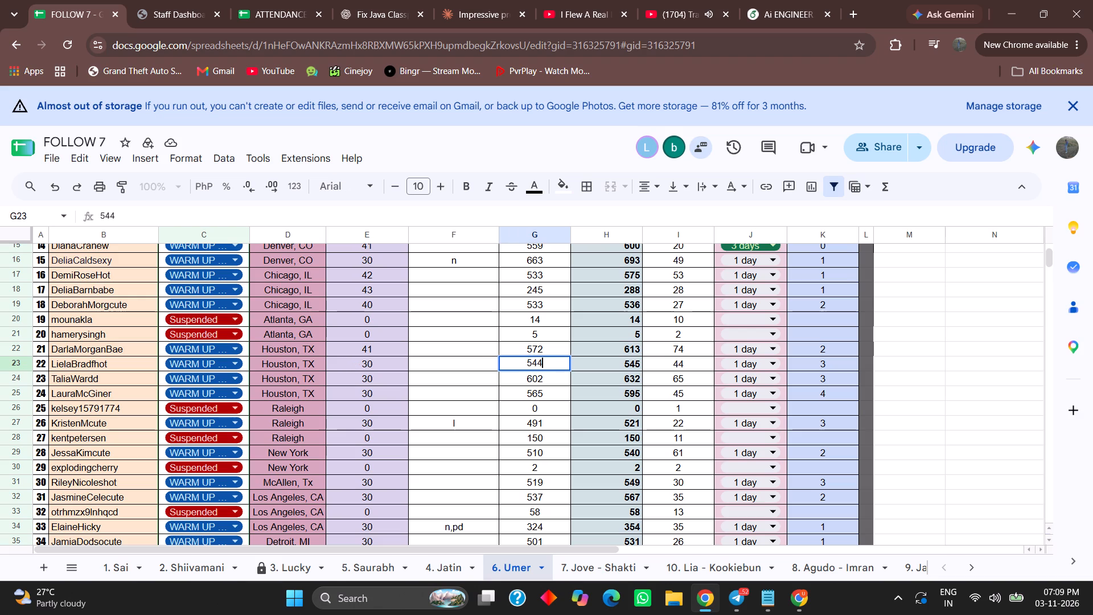
pyautogui.press('Right')
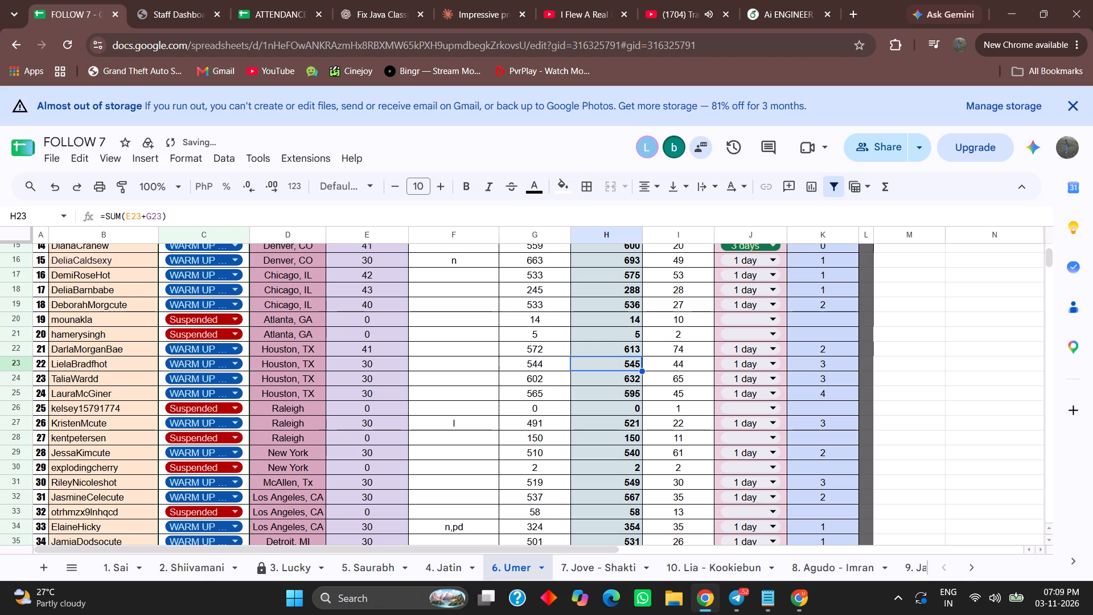
# In row 23, set the column I value to 46 and the column K value to 2.
pyautogui.press('Right')
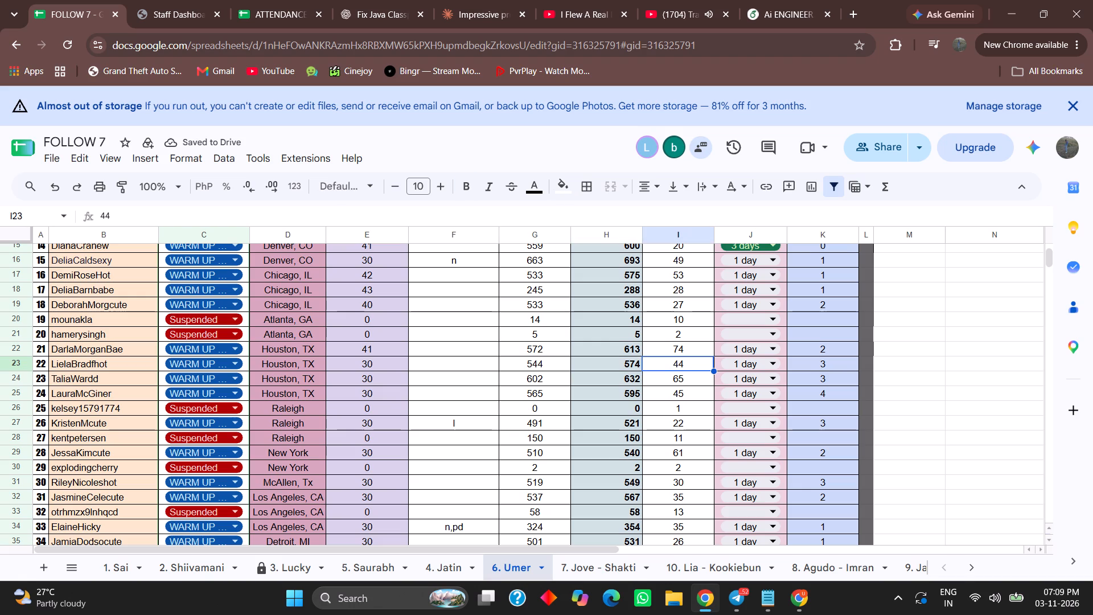
pyautogui.write('46')
pyautogui.press('Right')
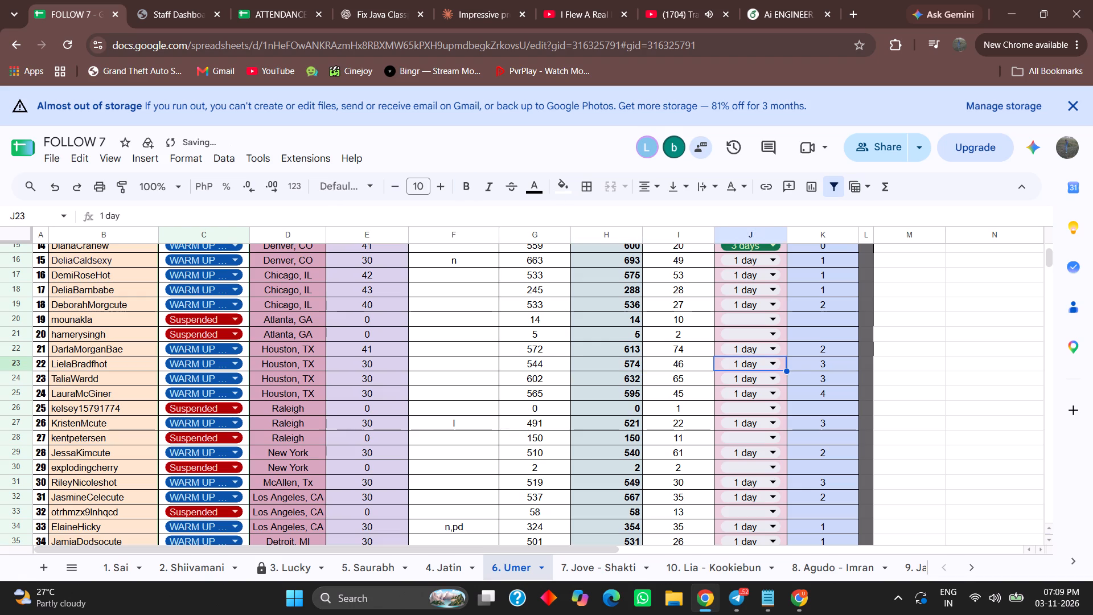
pyautogui.press('Right')
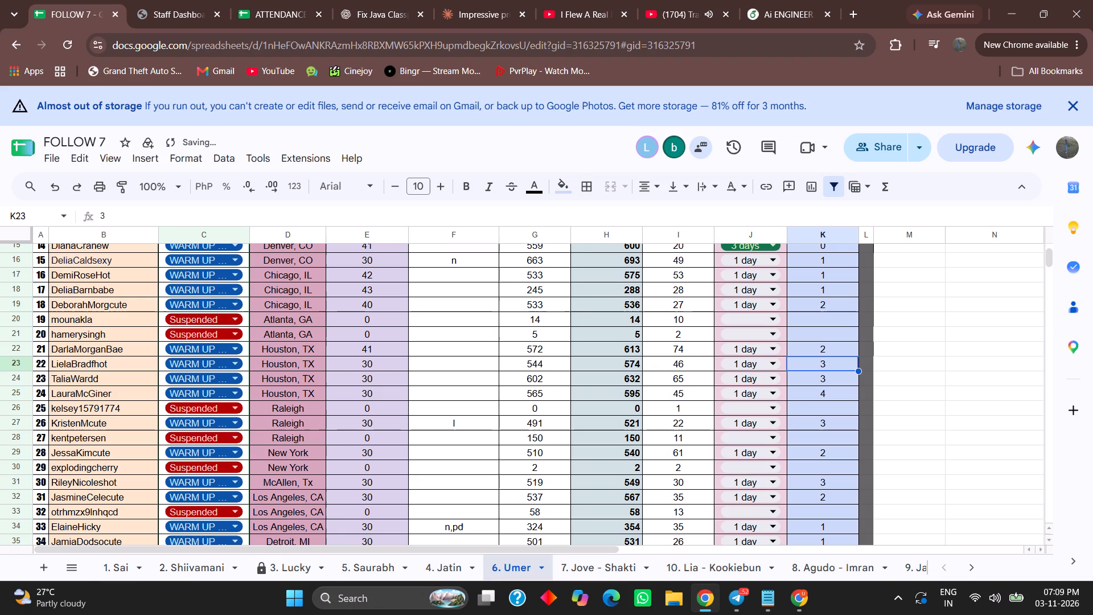
pyautogui.press('2')
pyautogui.press('Left')
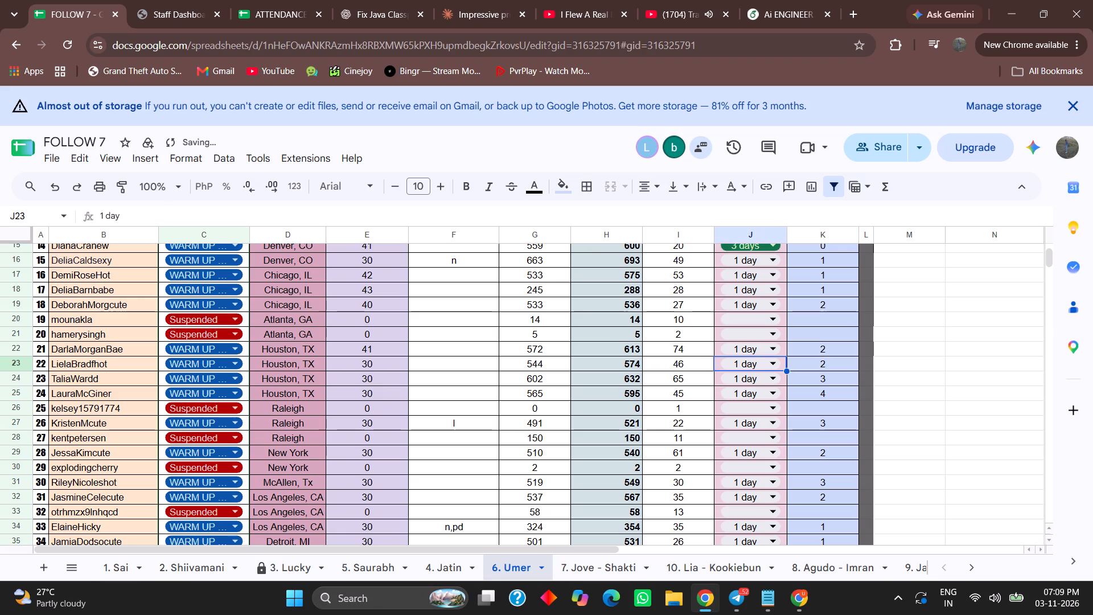
# Set the column E value in row 23, the second Houston, TX account, to 42.
pyautogui.press('Left')
pyautogui.press('Left')
pyautogui.press('Left')
pyautogui.press('Left')
pyautogui.press('Left')
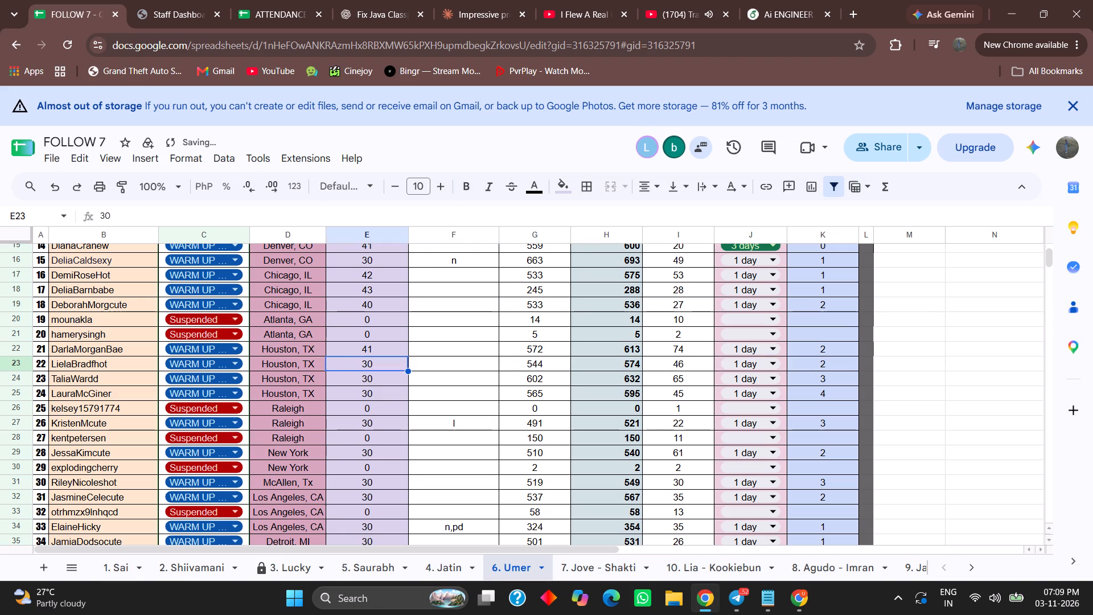
pyautogui.write('42')
pyautogui.press('Left')
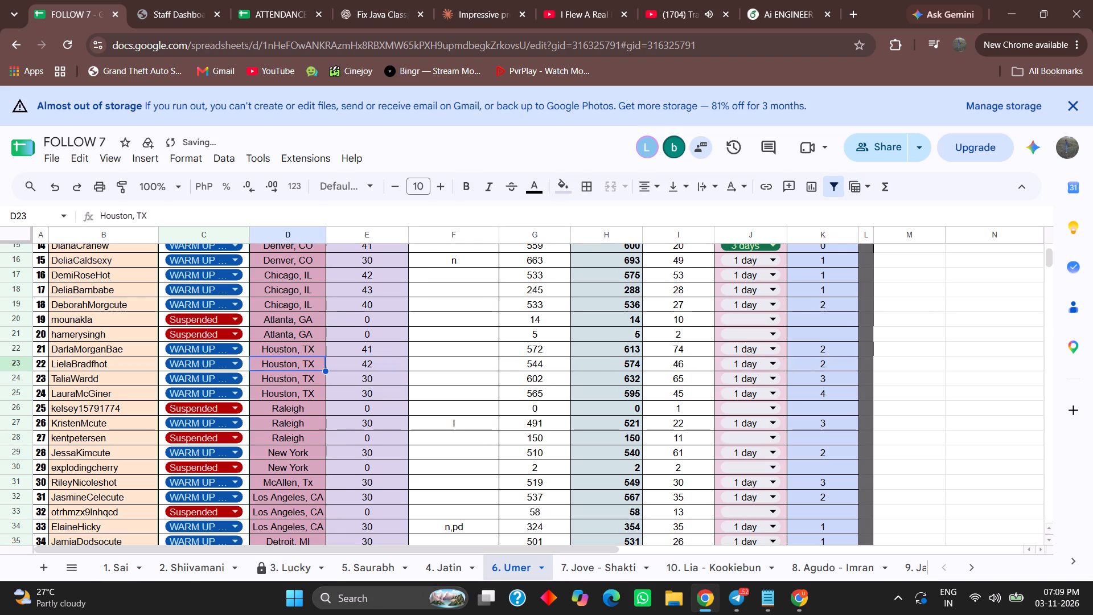
pyautogui.press('Right')
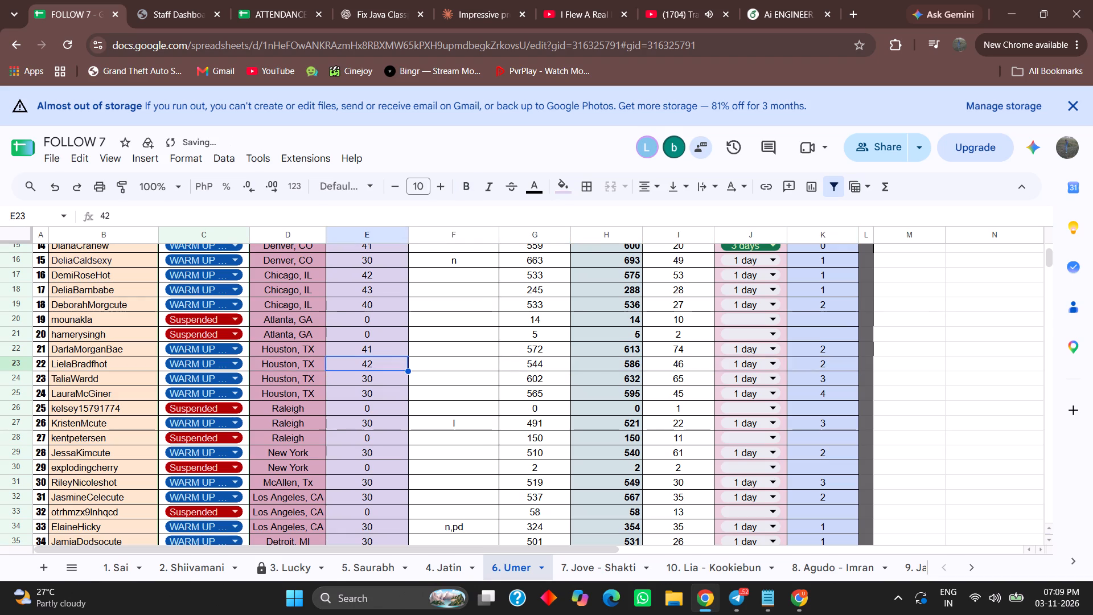
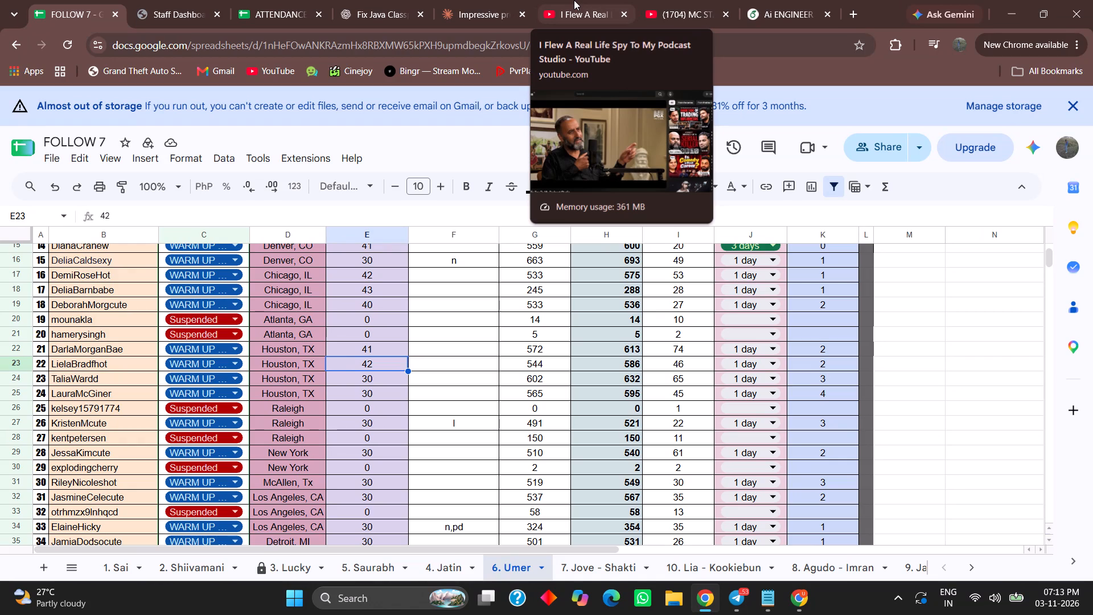
# Set the column G value in row 24, the third Houston, TX account, to 629.
pyautogui.press('Down')
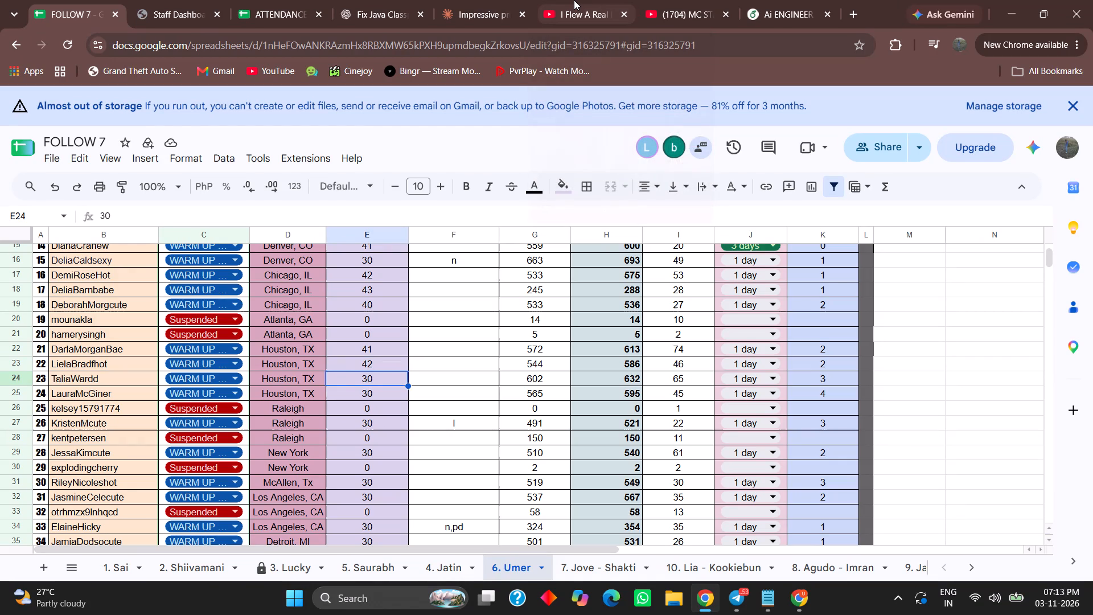
pyautogui.scroll(-1, 481, 305)
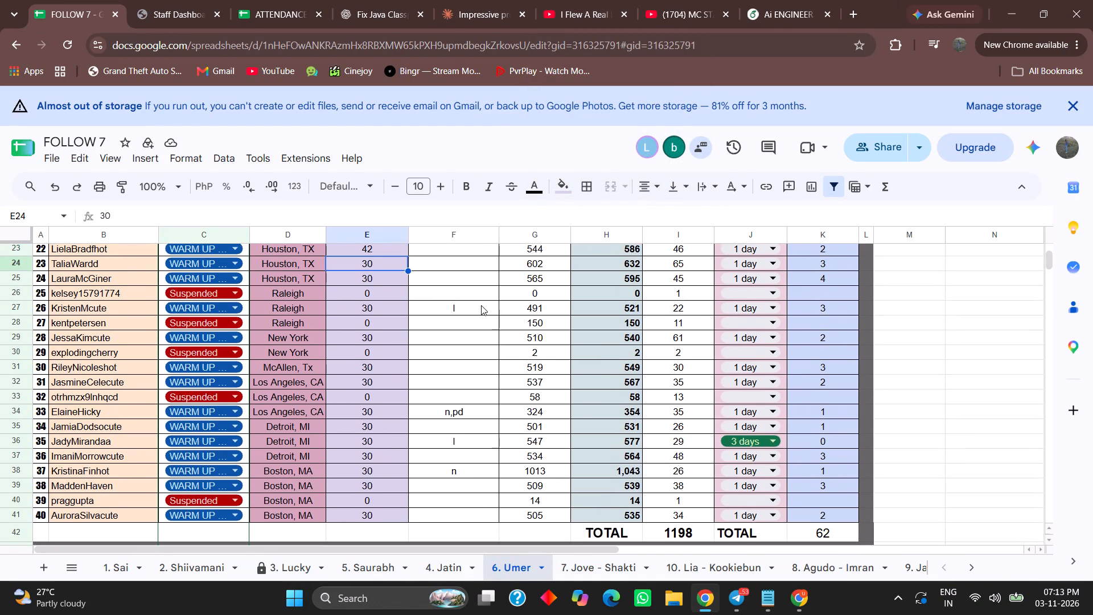
pyautogui.scroll(-2, 481, 305)
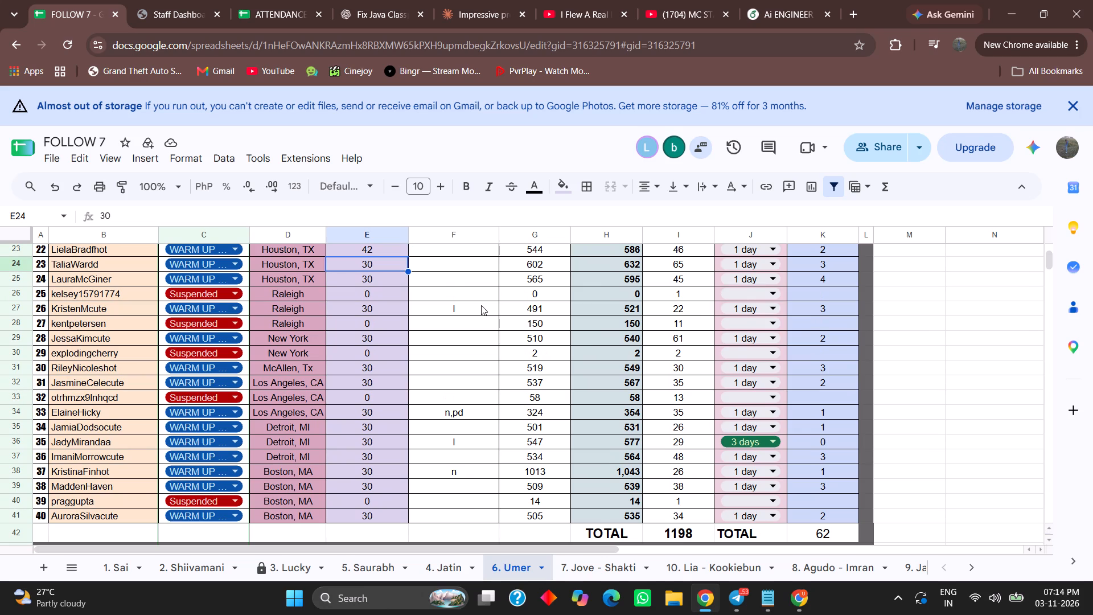
pyautogui.press('Right')
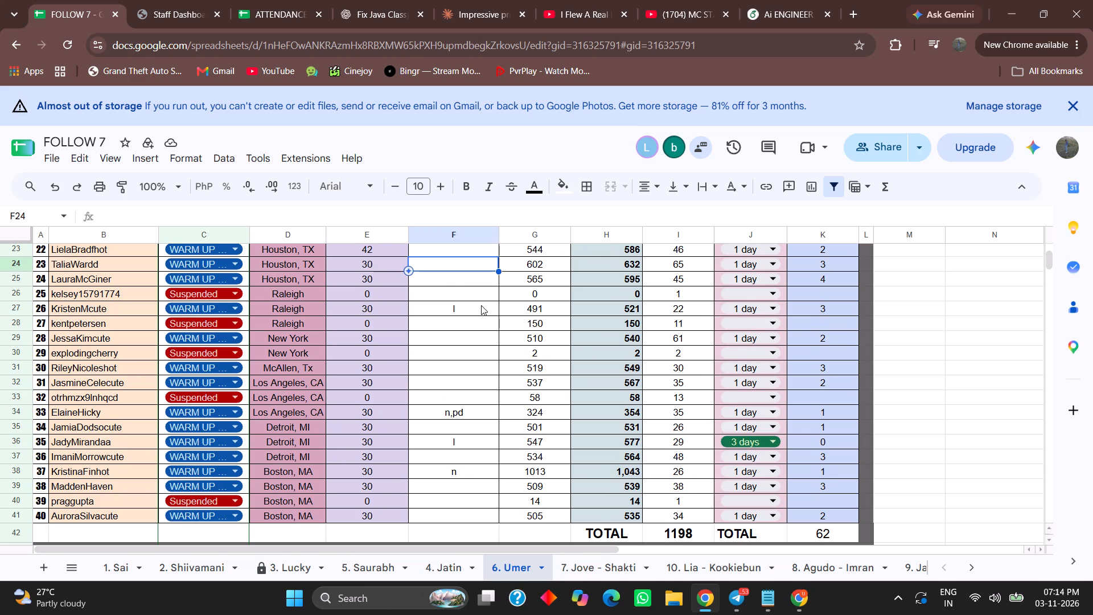
pyautogui.press('Right')
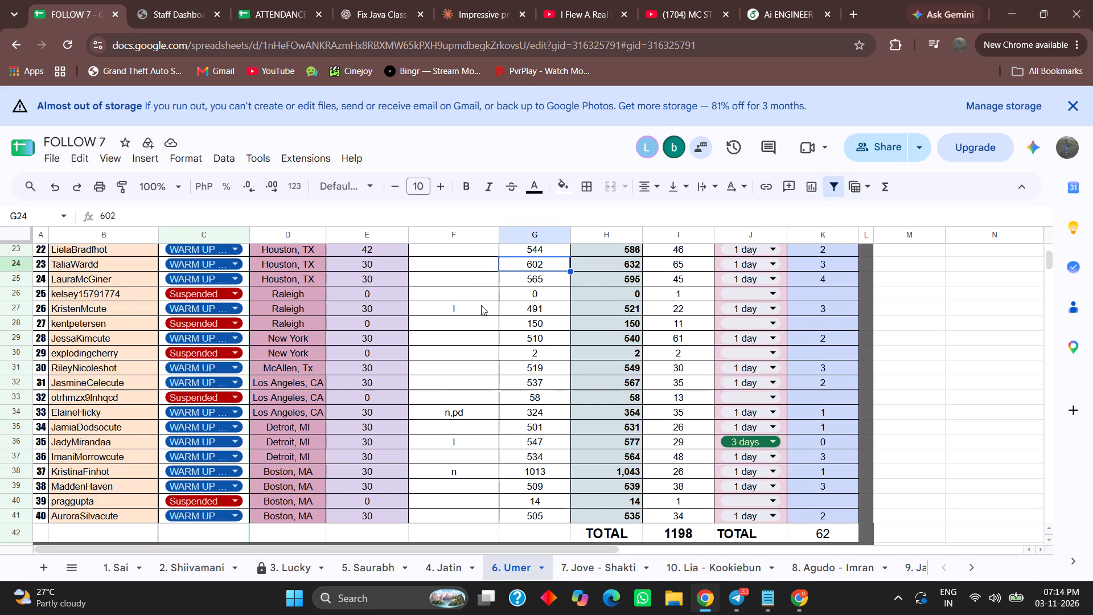
pyautogui.write('629')
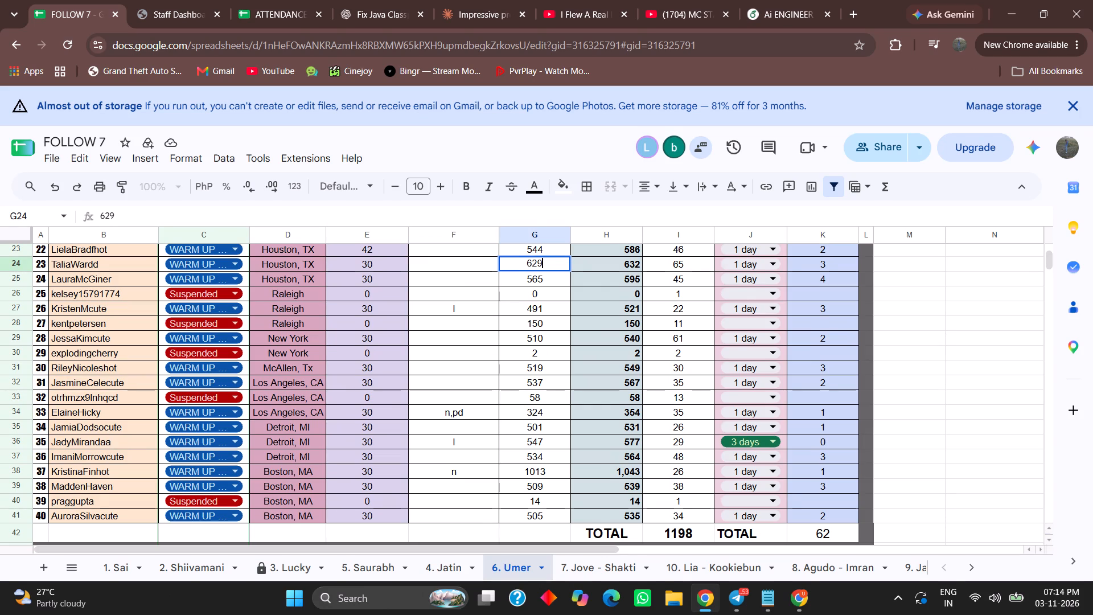
pyautogui.press('Right')
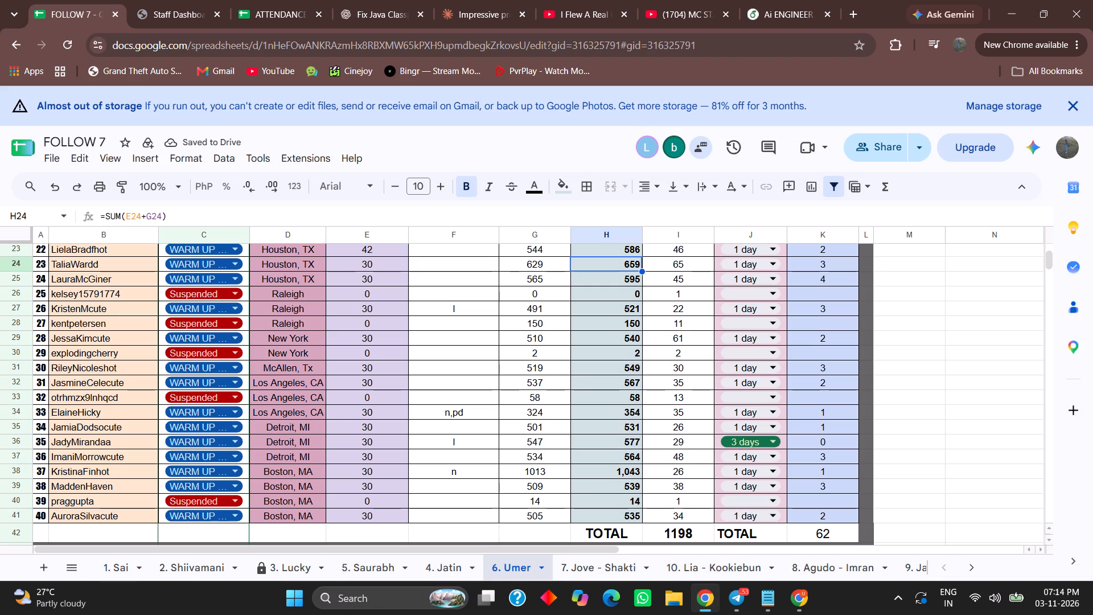
# In row 24, set the column I value to 68 and the column K value to 1.
pyautogui.press('Right')
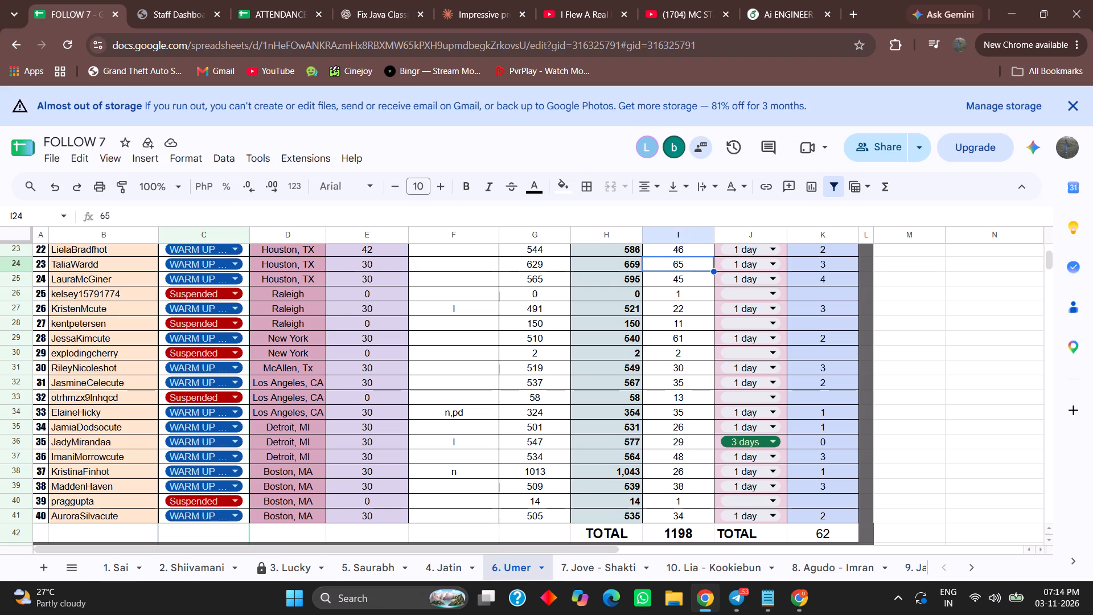
pyautogui.write('68')
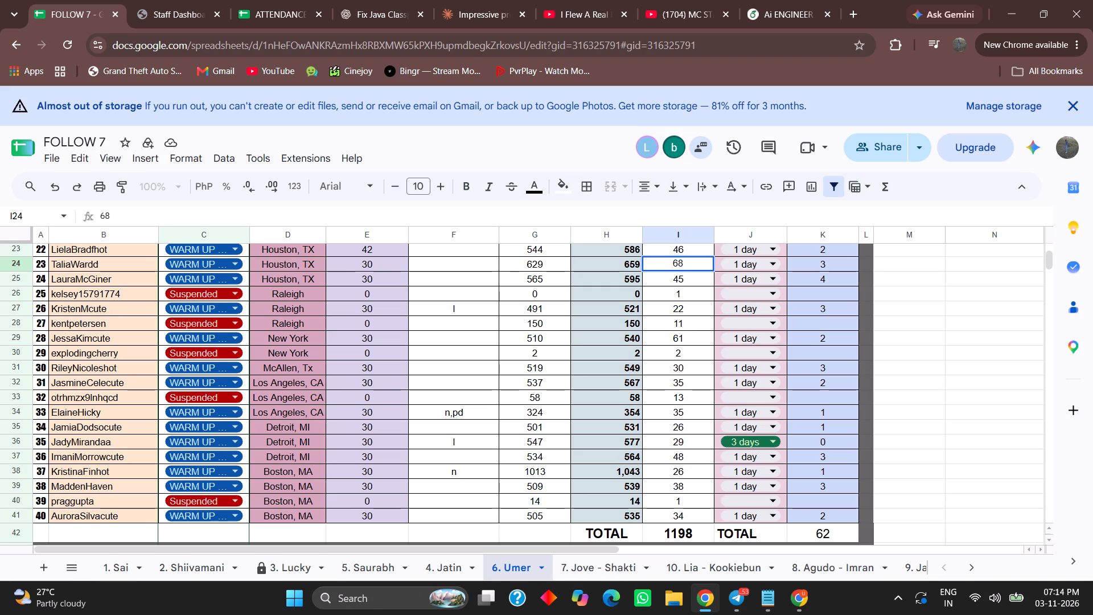
pyautogui.press('Right')
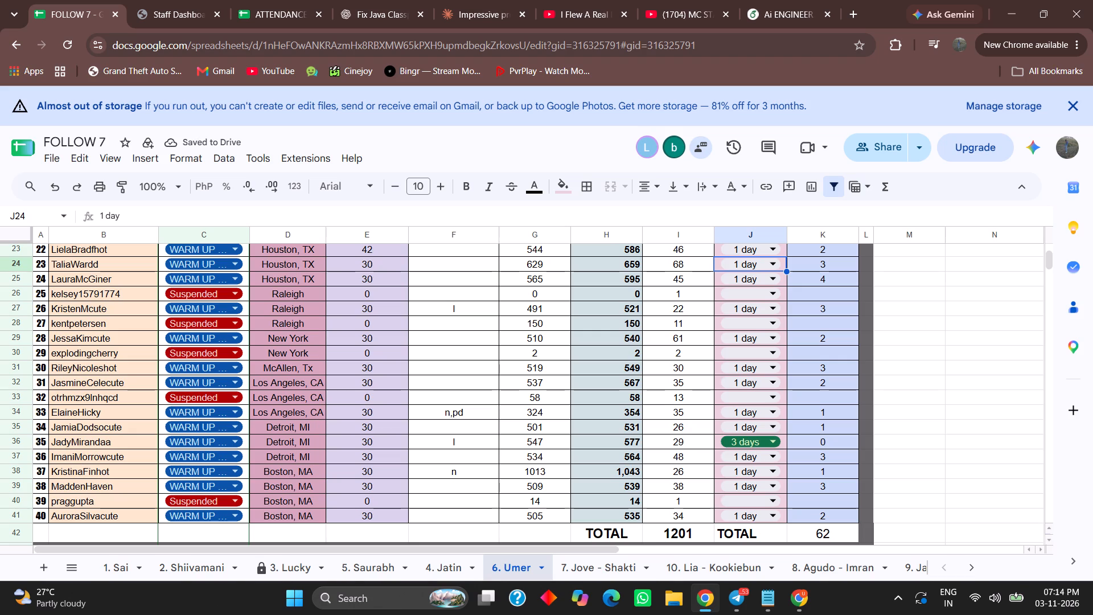
pyautogui.press('Right')
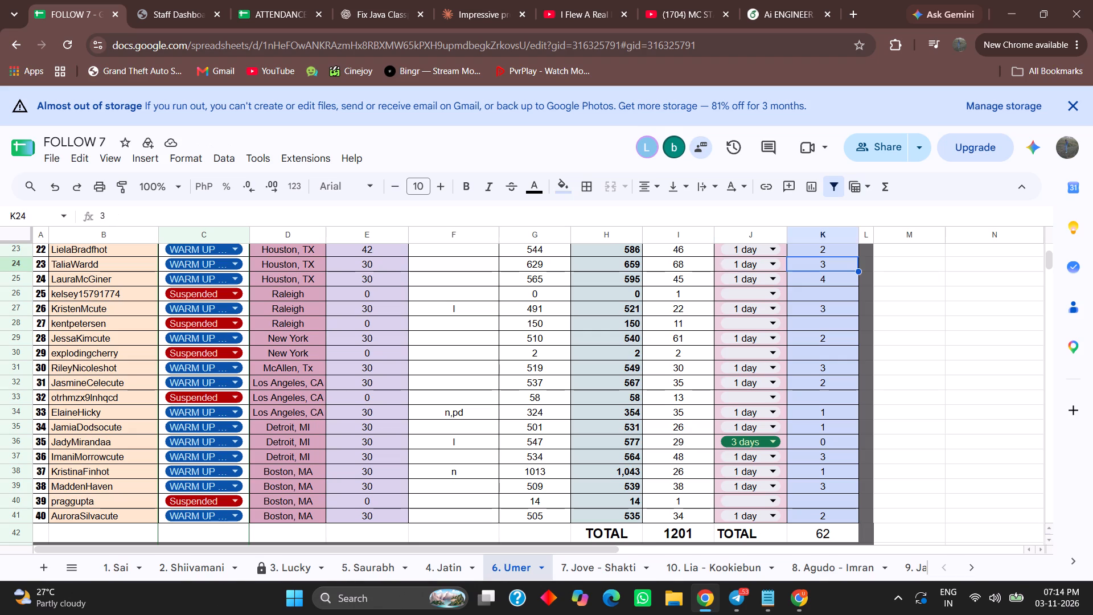
pyautogui.press('1')
# Set the column E value in row 24 of the 6. Umer sheet to 40.
pyautogui.press('Left')
pyautogui.press('Left')
pyautogui.press('Left')
pyautogui.press('Left')
pyautogui.press('Left')
pyautogui.press('Left')
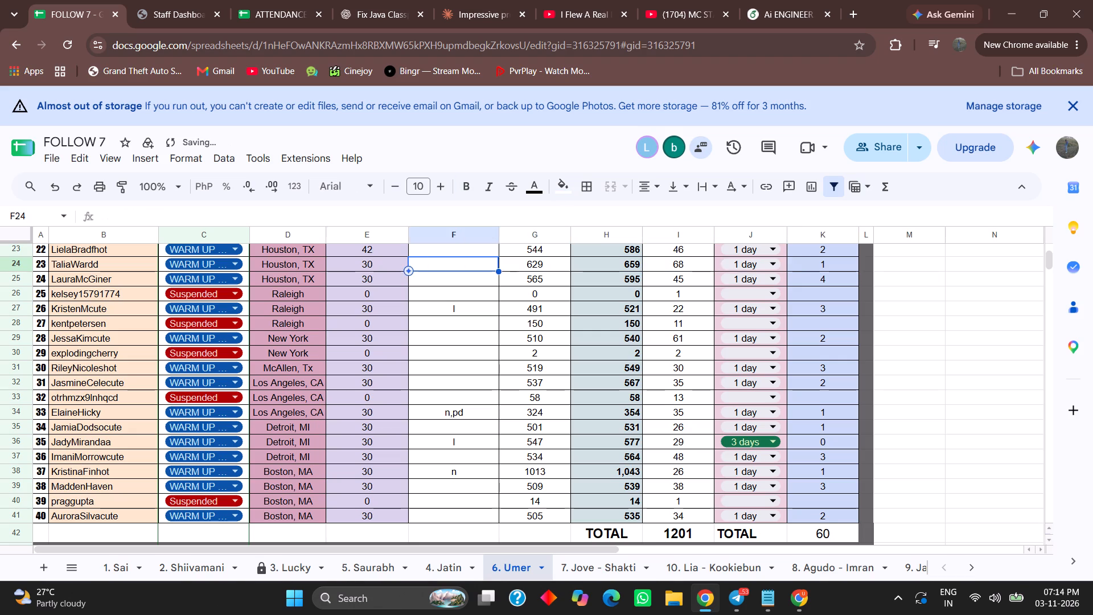
pyautogui.write('40')
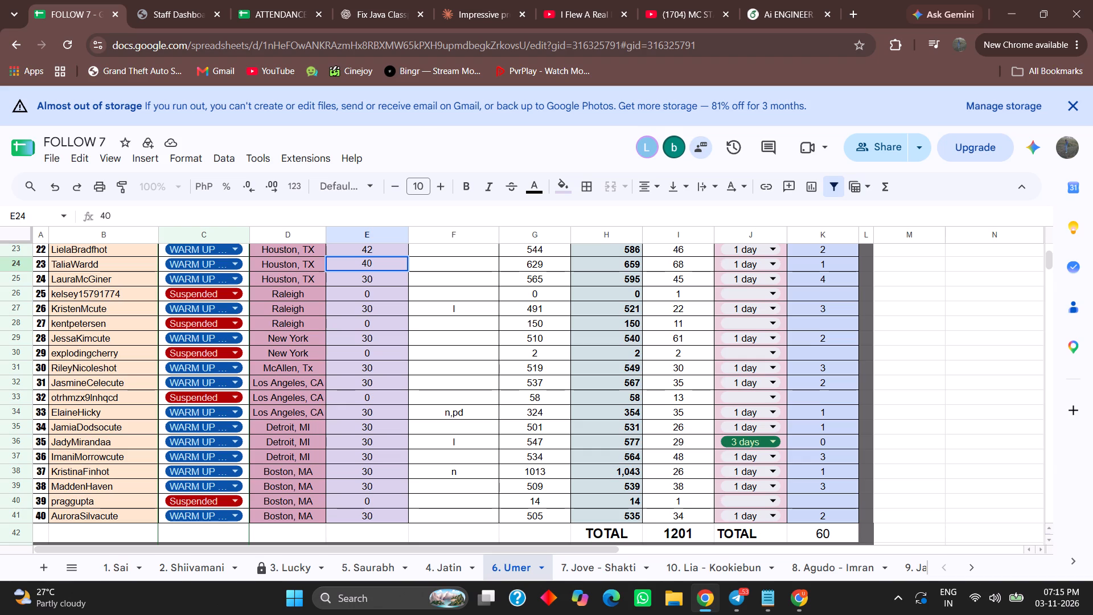
# Switch to the ATTENDANCE (INDIA) spreadsheet and review the TEAM 7 attendance, hours and account entries by date, including Umer's columns.
pyautogui.click(291, 0)
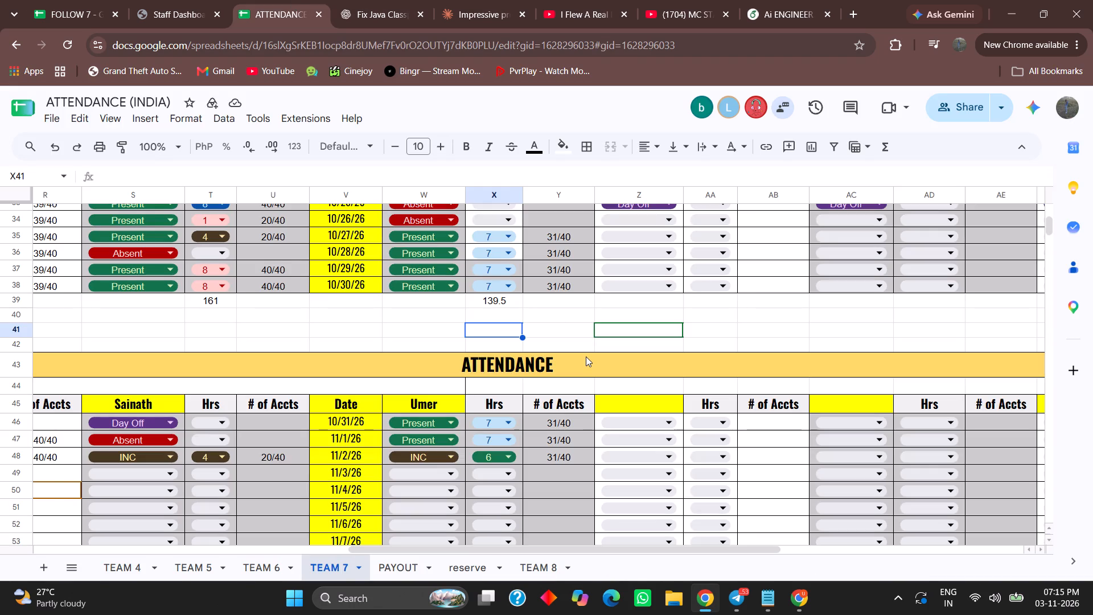
pyautogui.hscroll(-1, 586, 356)
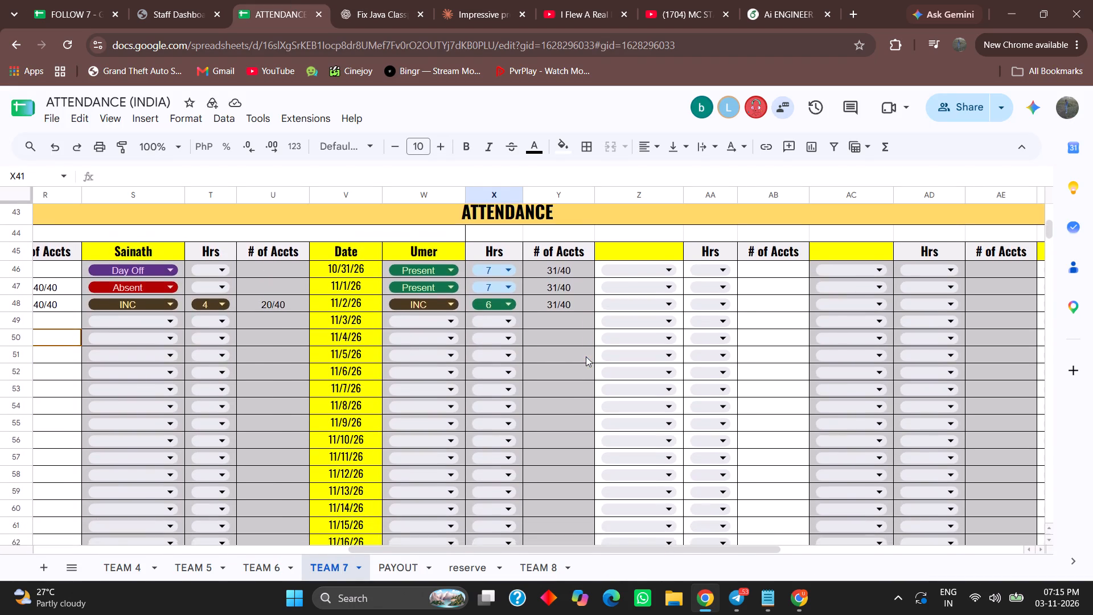
pyautogui.scroll(4, 586, 356)
pyautogui.scroll(-3, 586, 356)
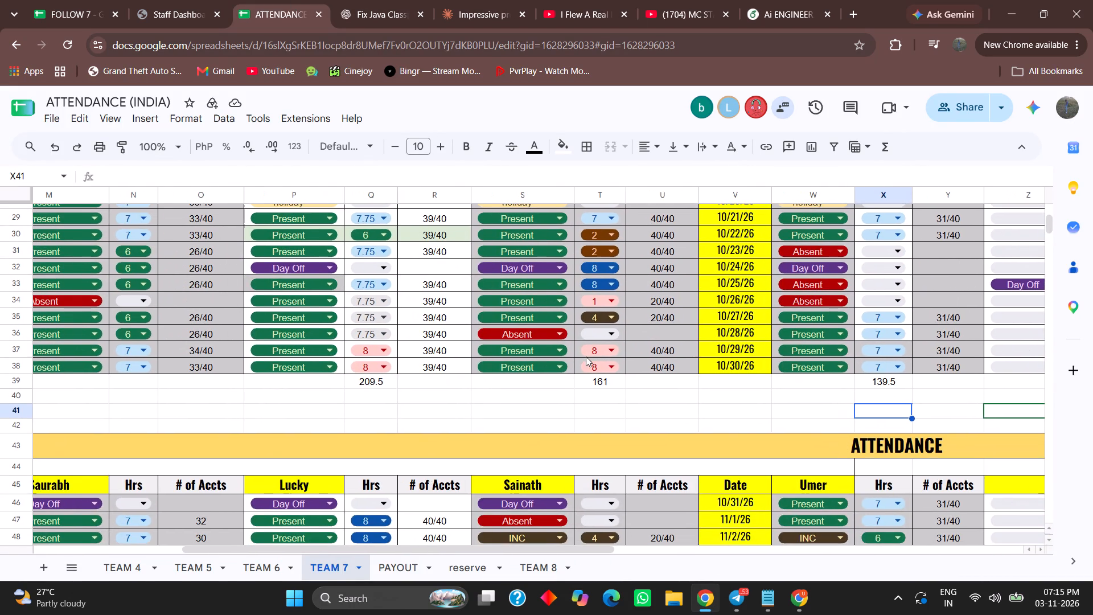
pyautogui.scroll(-1, 586, 356)
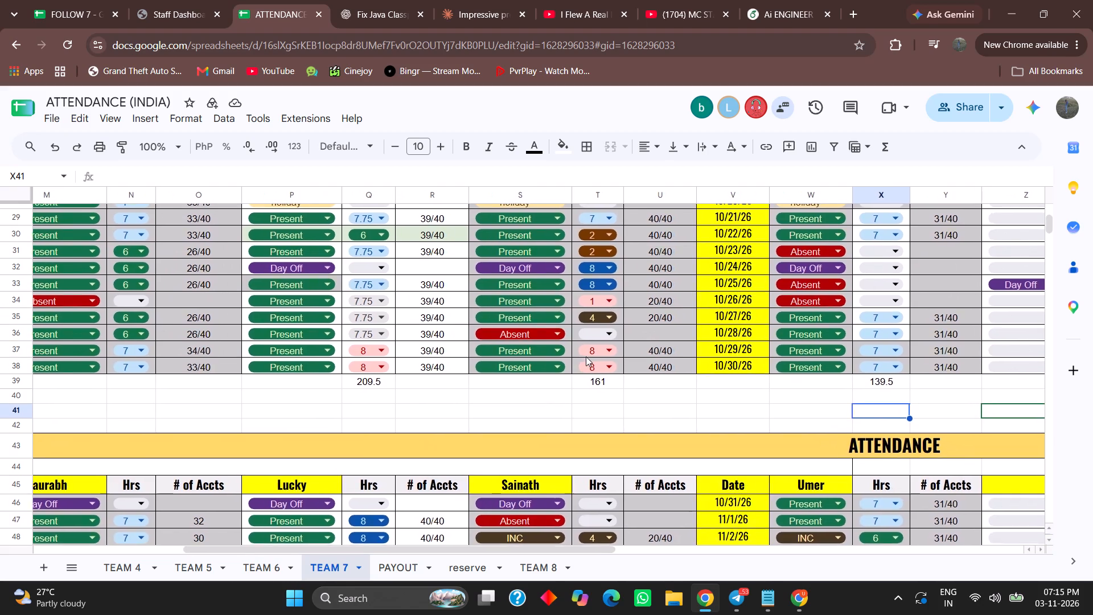
pyautogui.scroll(-1, 586, 356)
pyautogui.hscroll(-3, 586, 356)
pyautogui.scroll(3, 586, 356)
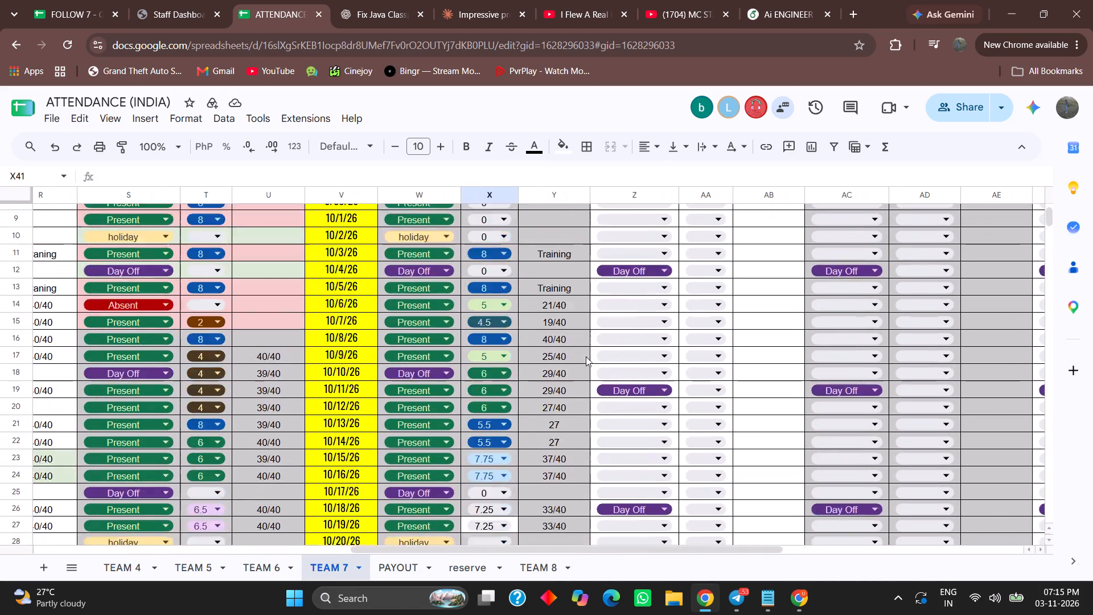
pyautogui.scroll(-3, 586, 356)
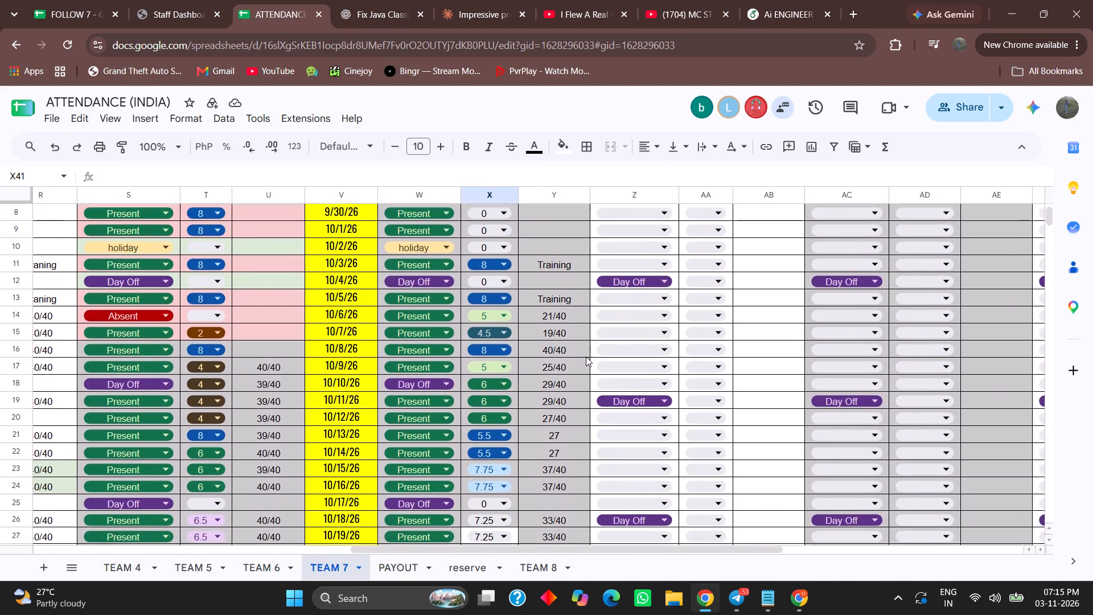
pyautogui.scroll(-1, 586, 356)
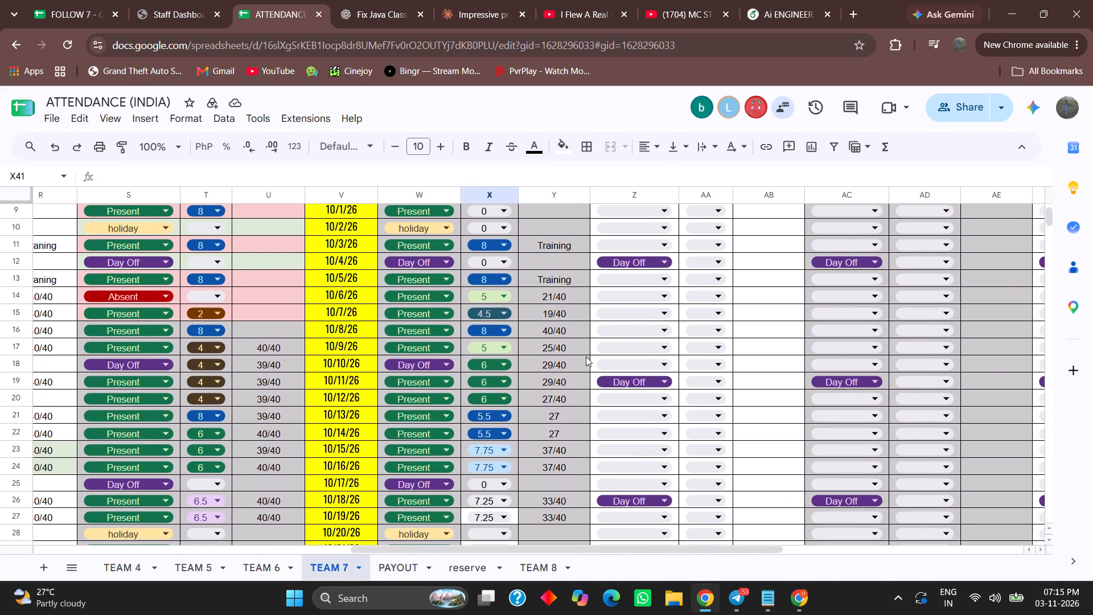
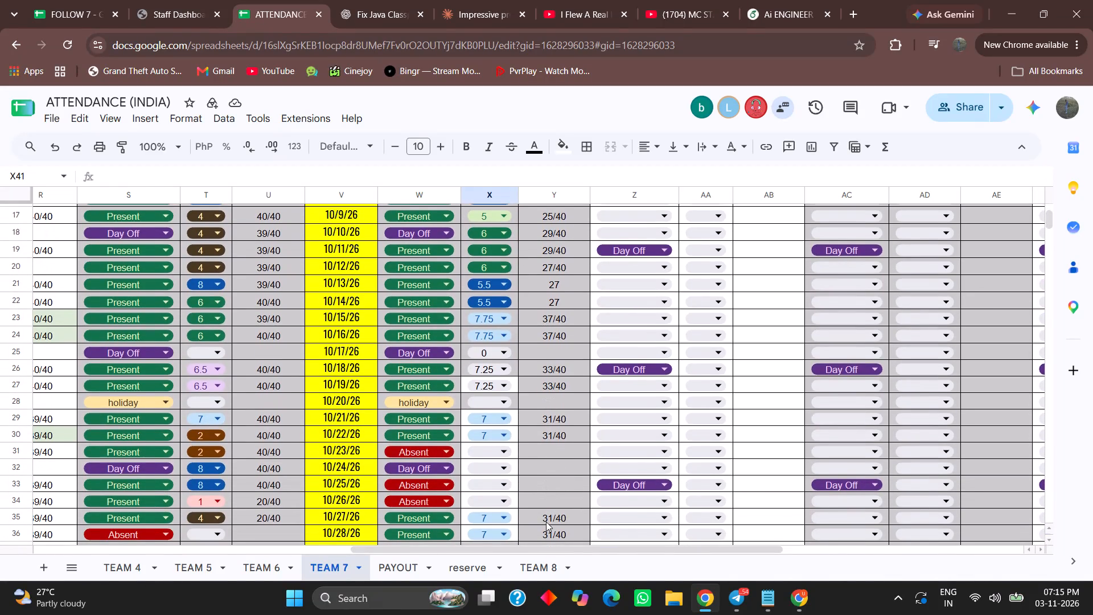
# Examine the TEAM 7 attendance block starting 10/31/26, comparing each member's status, hours and account entries with the CHART ACCT/HRS RANGE table.
pyautogui.scroll(-2, 546, 522)
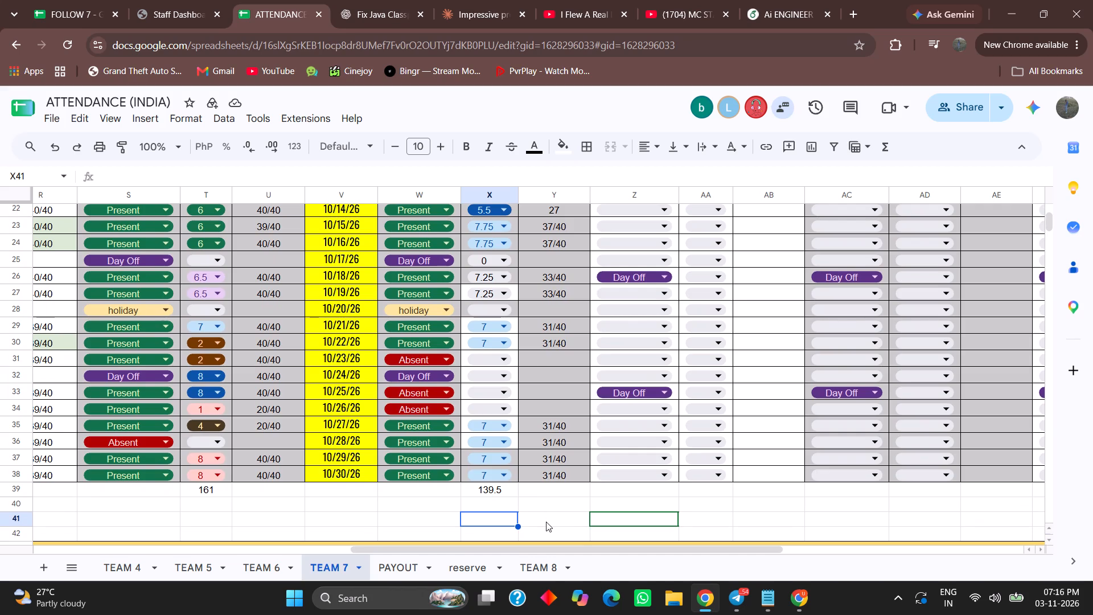
pyautogui.scroll(-1, 546, 522)
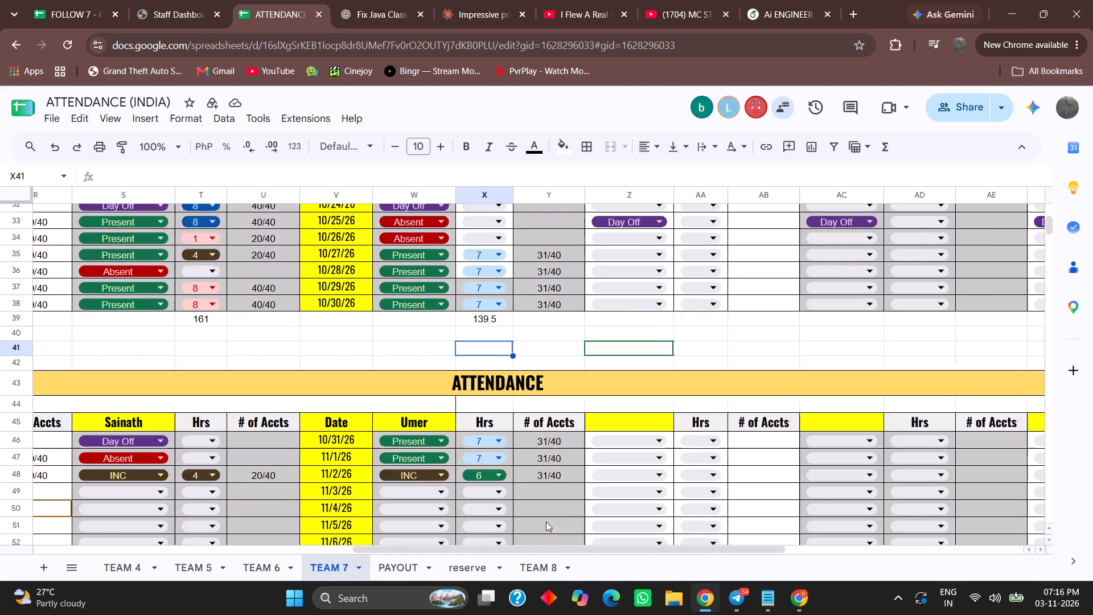
pyautogui.scroll(-2, 546, 522)
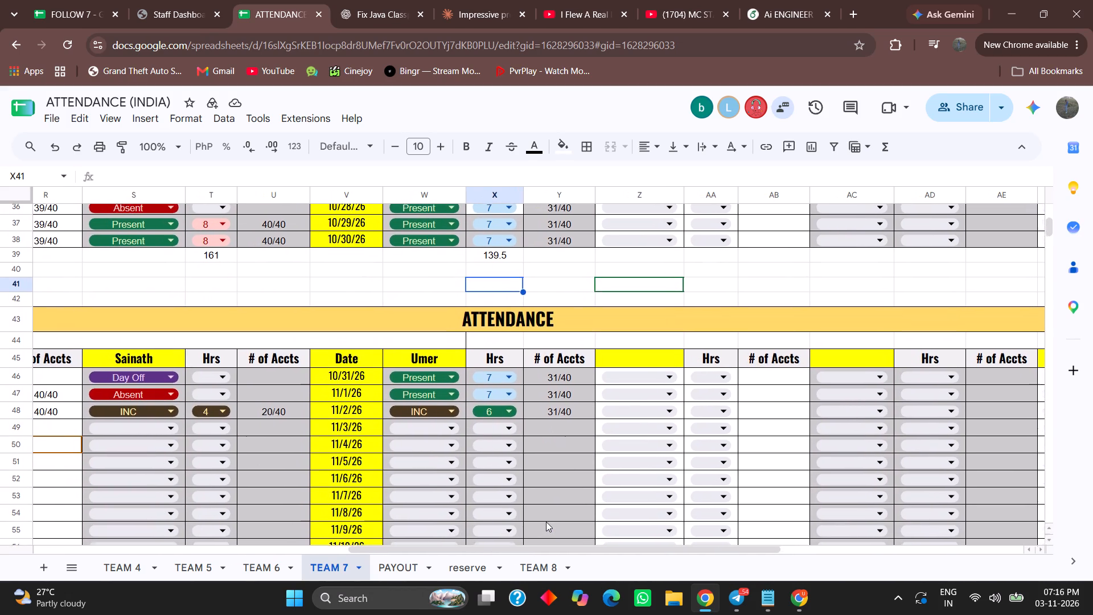
pyautogui.scroll(-2, 546, 522)
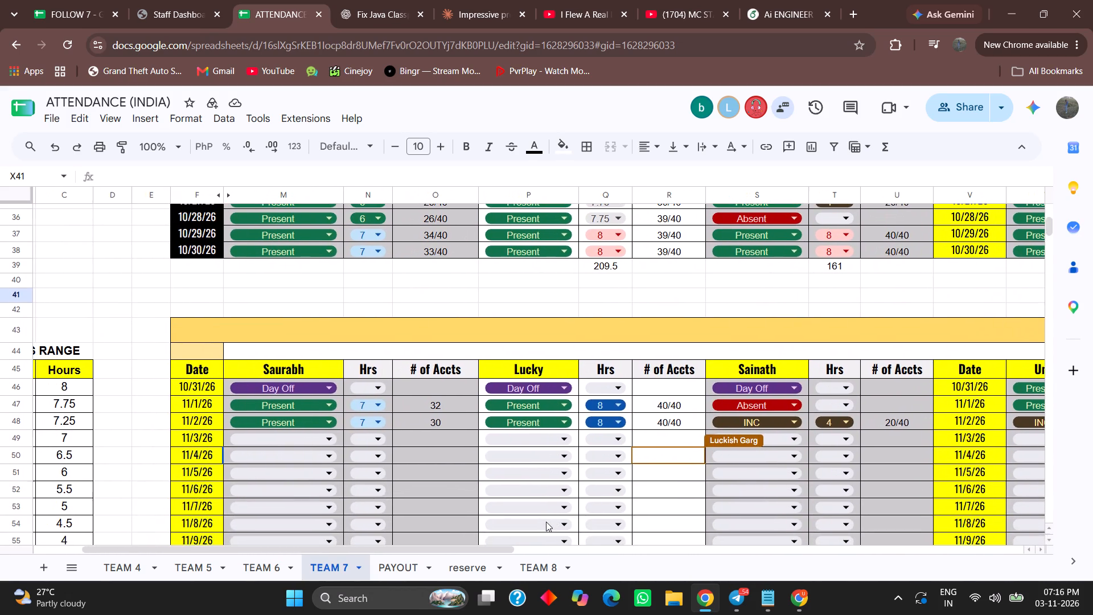
pyautogui.scroll(-2, 546, 522)
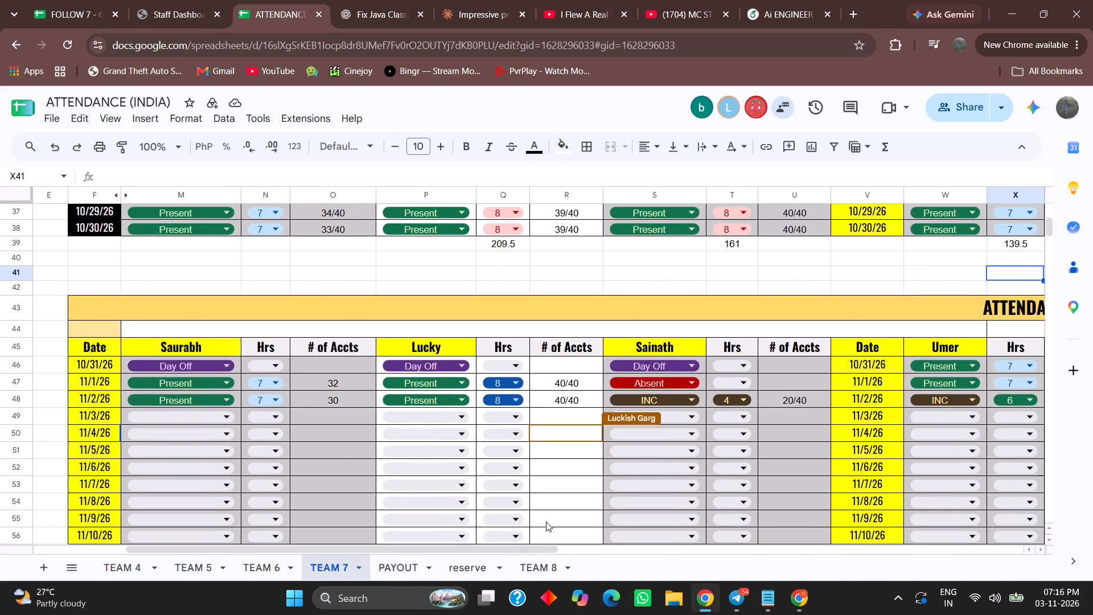
pyautogui.hscroll(-5, 546, 522)
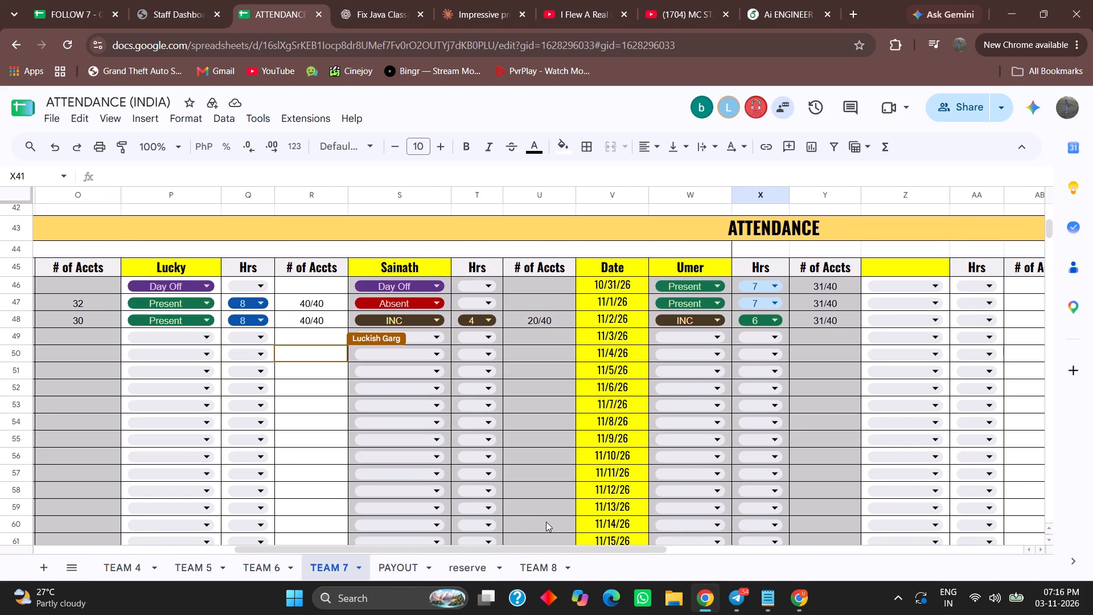
pyautogui.hscroll(-1, 546, 522)
pyautogui.hscroll(5, 546, 522)
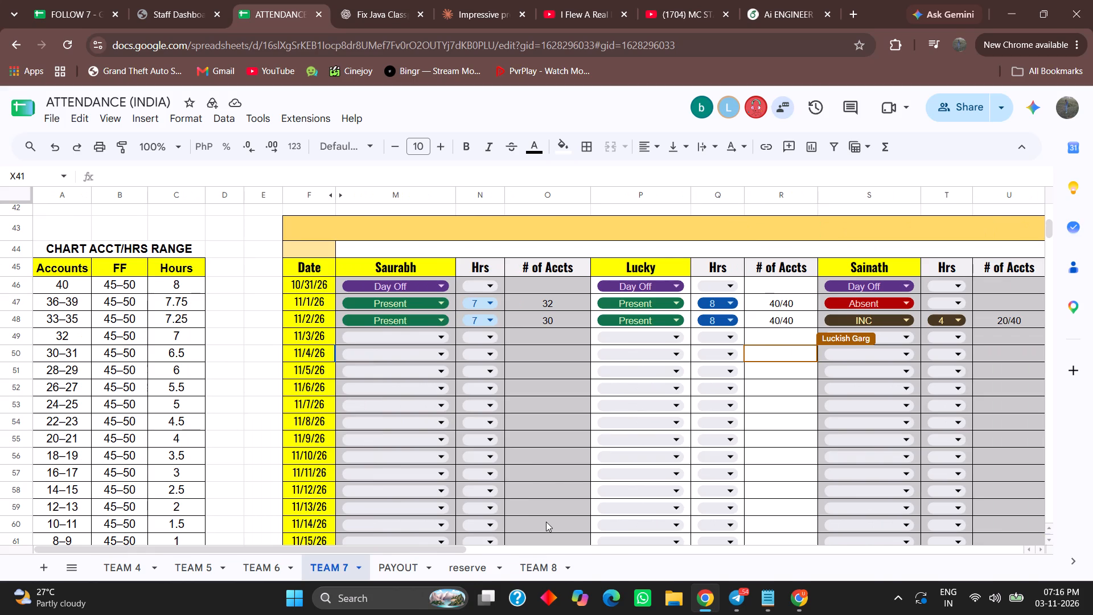
pyautogui.hscroll(-6, 546, 522)
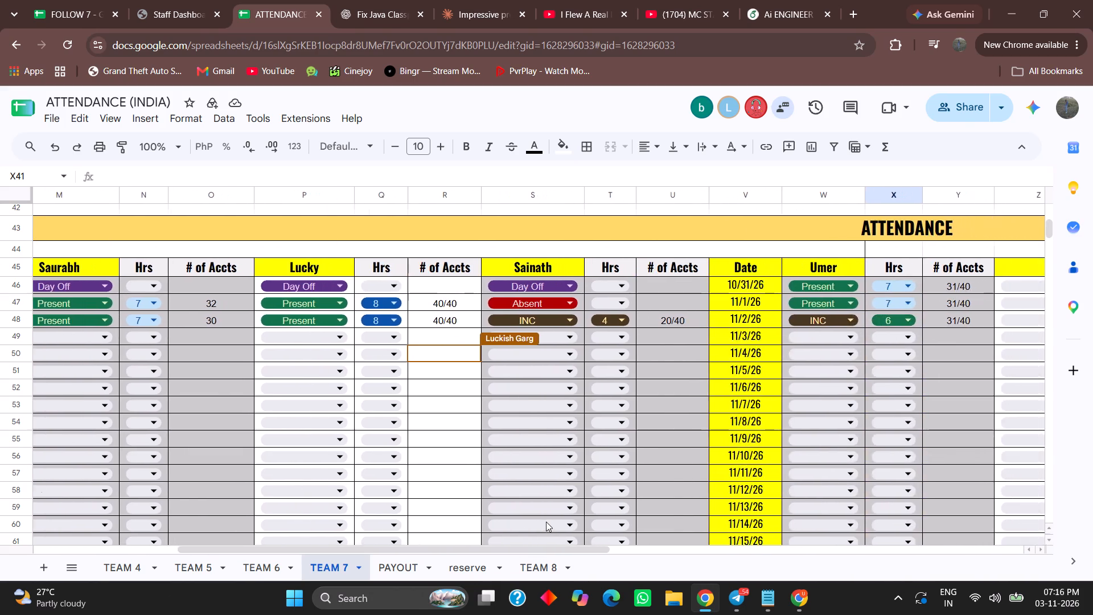
pyautogui.hscroll(-1, 546, 522)
pyautogui.scroll(2, 546, 522)
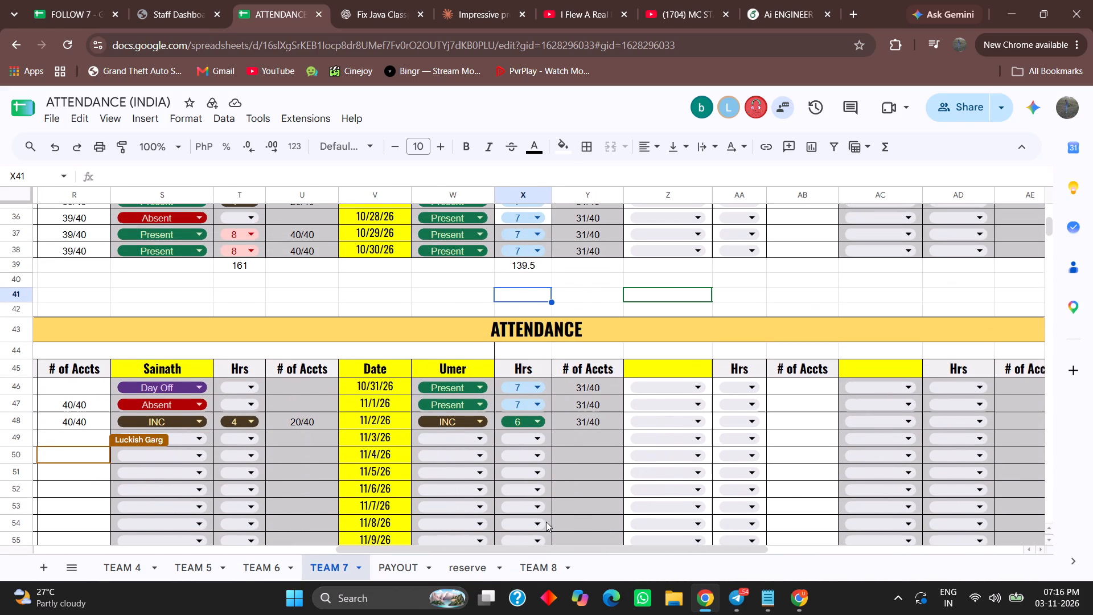
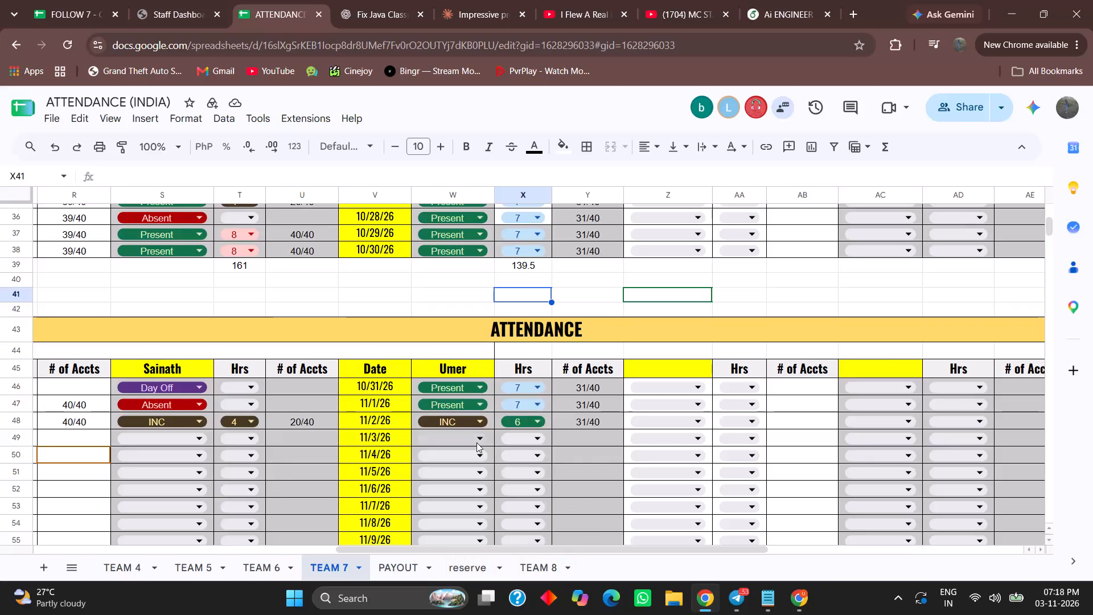
# Review the TEAM 7 attendance, hours and account entries for Lucky, Sainath and Umer across the 9/28/26 and 10/31/26 blocks.
pyautogui.hscroll(5, 476, 442)
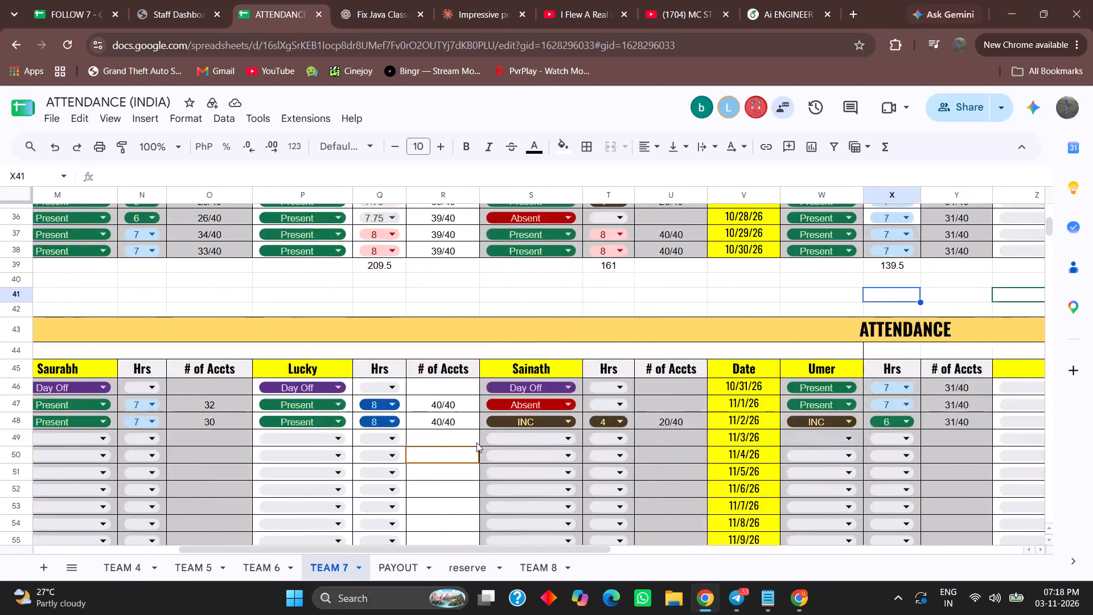
pyautogui.hscroll(-1, 476, 442)
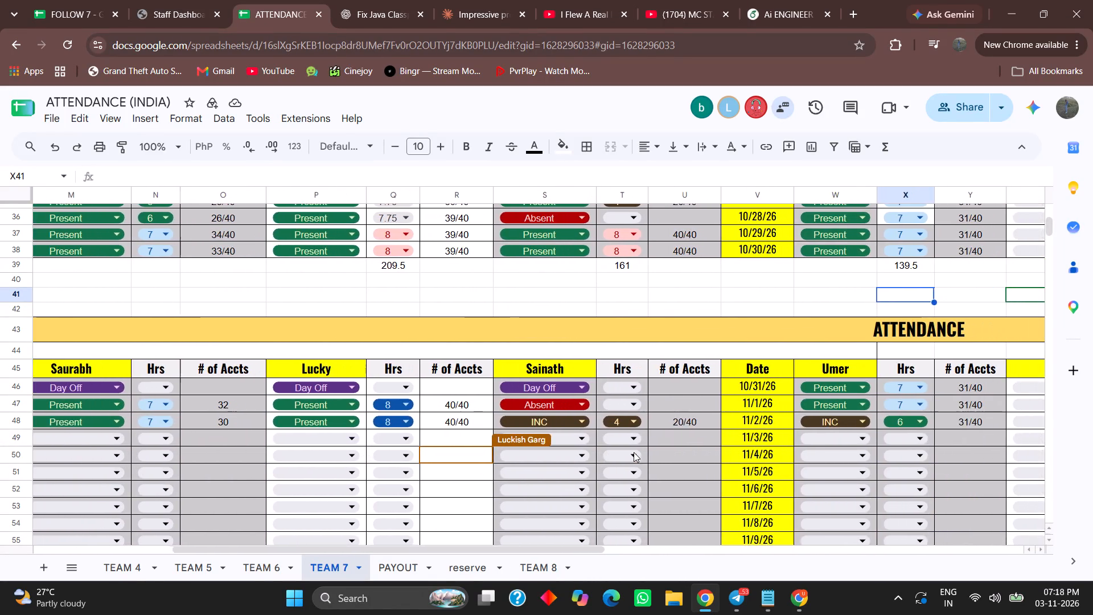
pyautogui.scroll(2, 634, 452)
pyautogui.hscroll(-1, 634, 452)
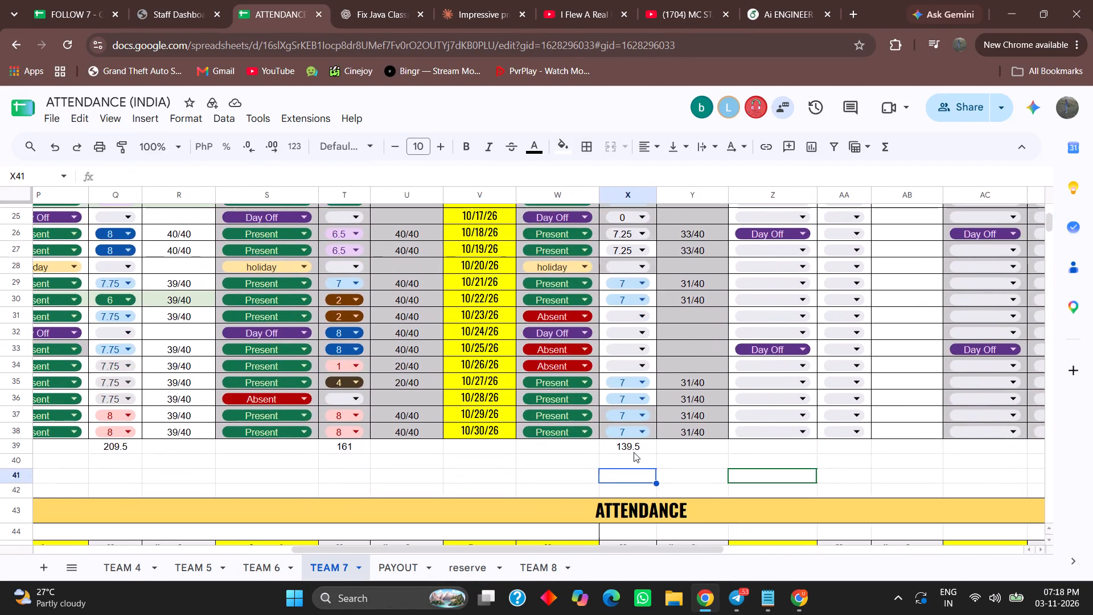
pyautogui.hscroll(-1, 634, 452)
pyautogui.scroll(-1, 634, 452)
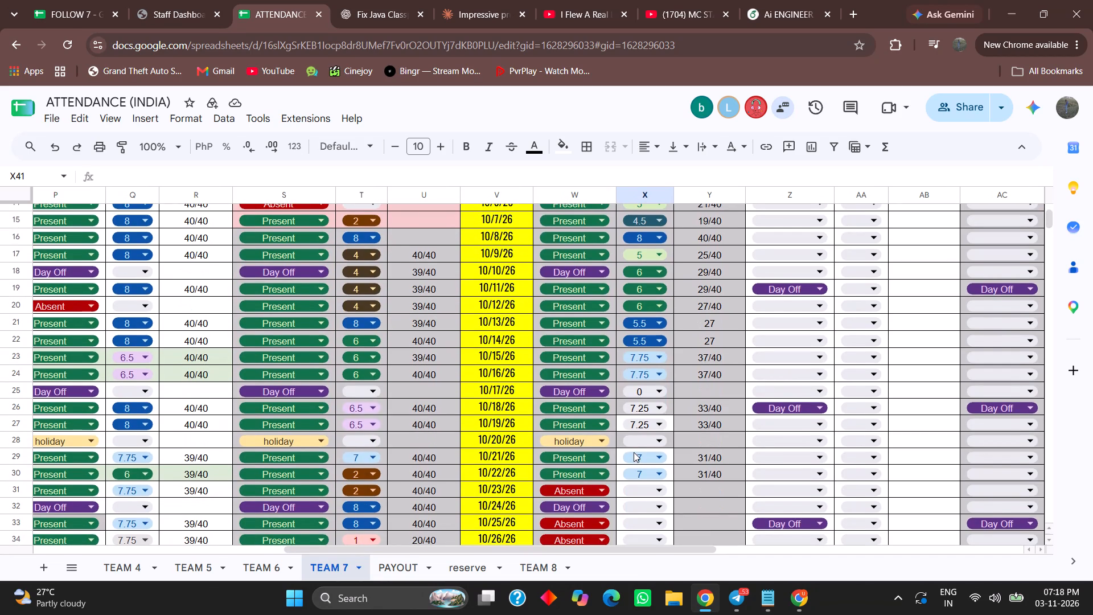
pyautogui.scroll(-1, 634, 452)
pyautogui.hscroll(-2, 634, 452)
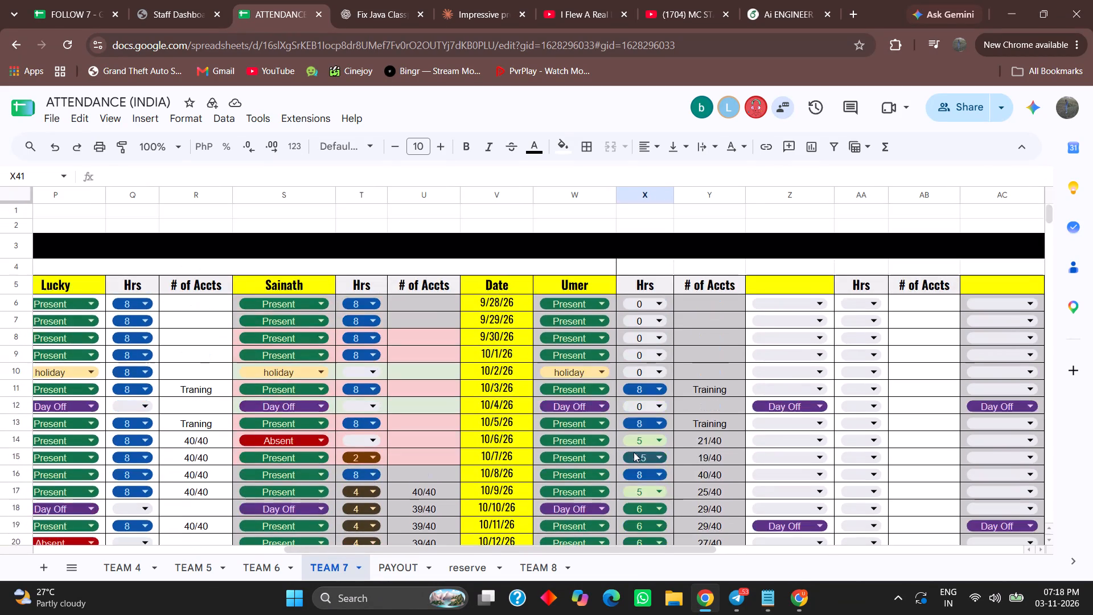
pyautogui.scroll(-4, 634, 452)
pyautogui.hscroll(-1, 634, 452)
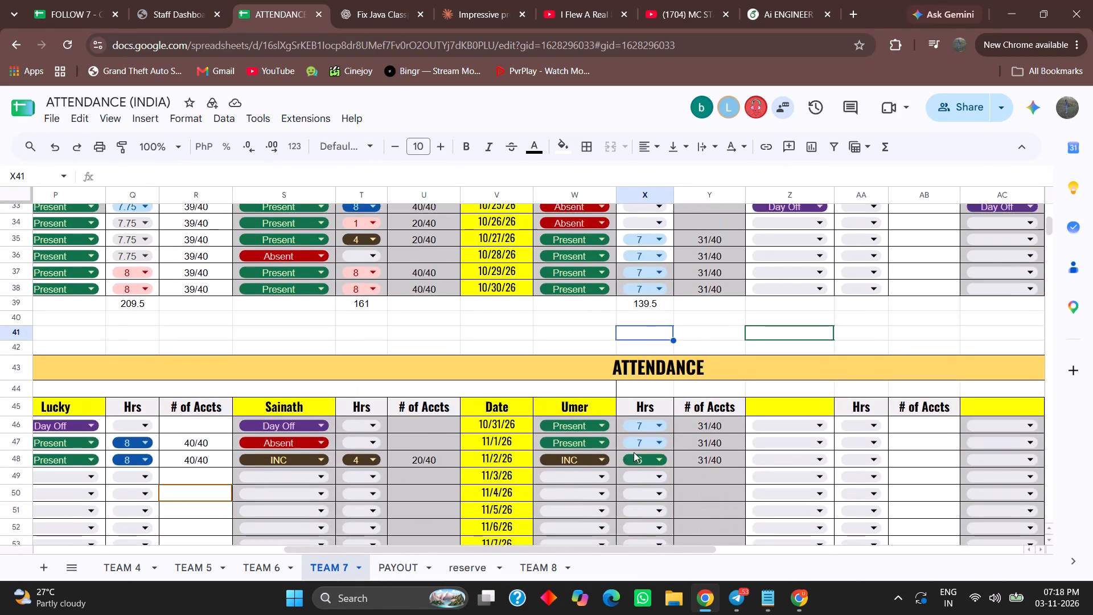
pyautogui.hscroll(-1, 634, 452)
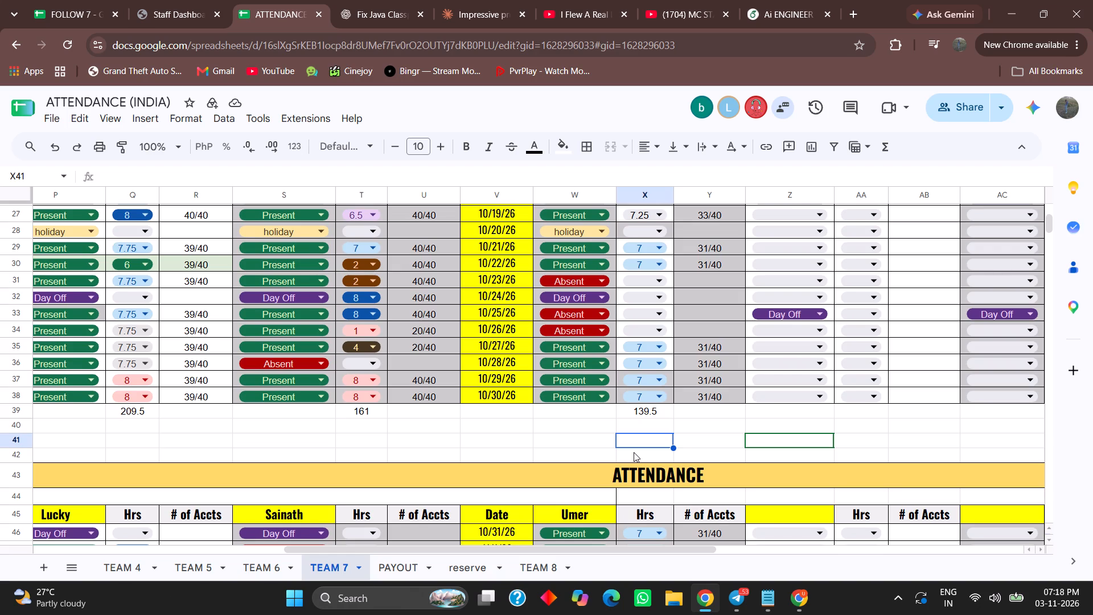
# Return to the 6. Umer sheet of the FOLLOW 7 spreadsheet.
pyautogui.click(82, 0)
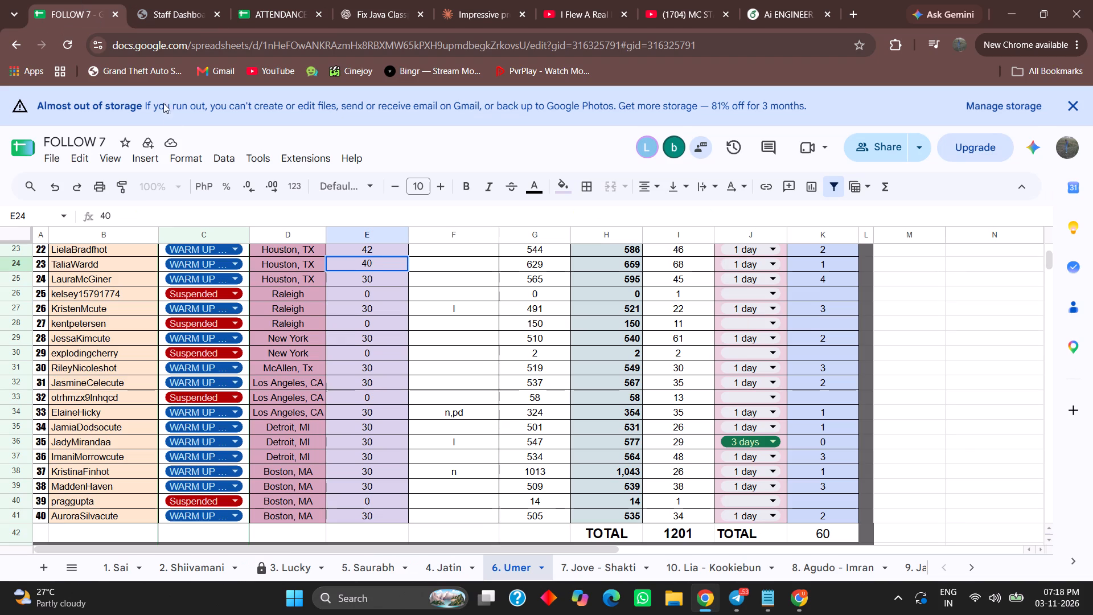
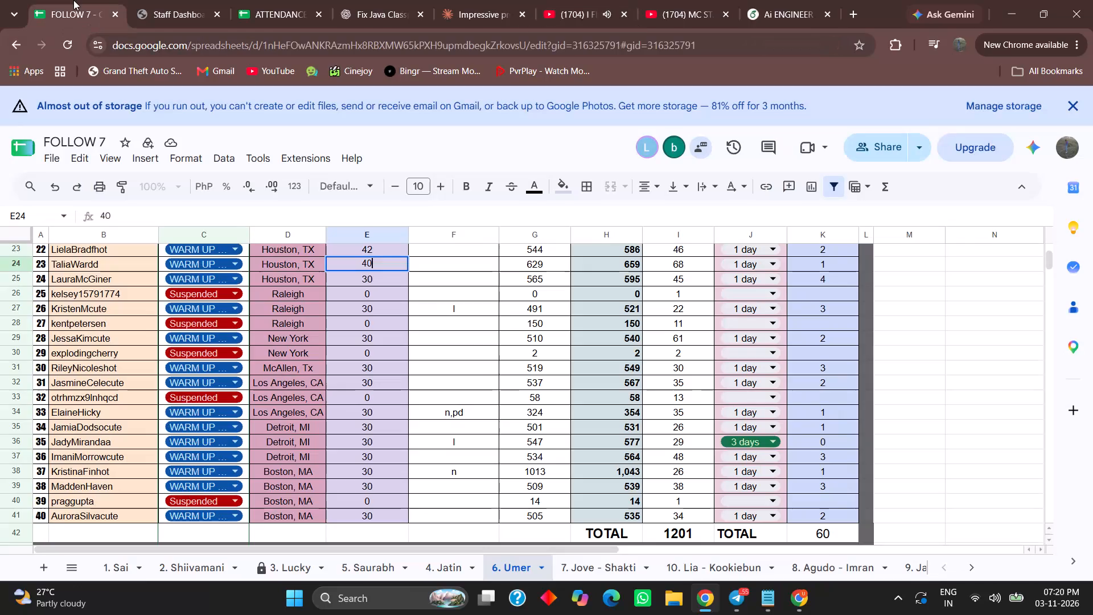
# Commit 40 as the column E figure for account 23 in row 24.
pyautogui.press('Down')
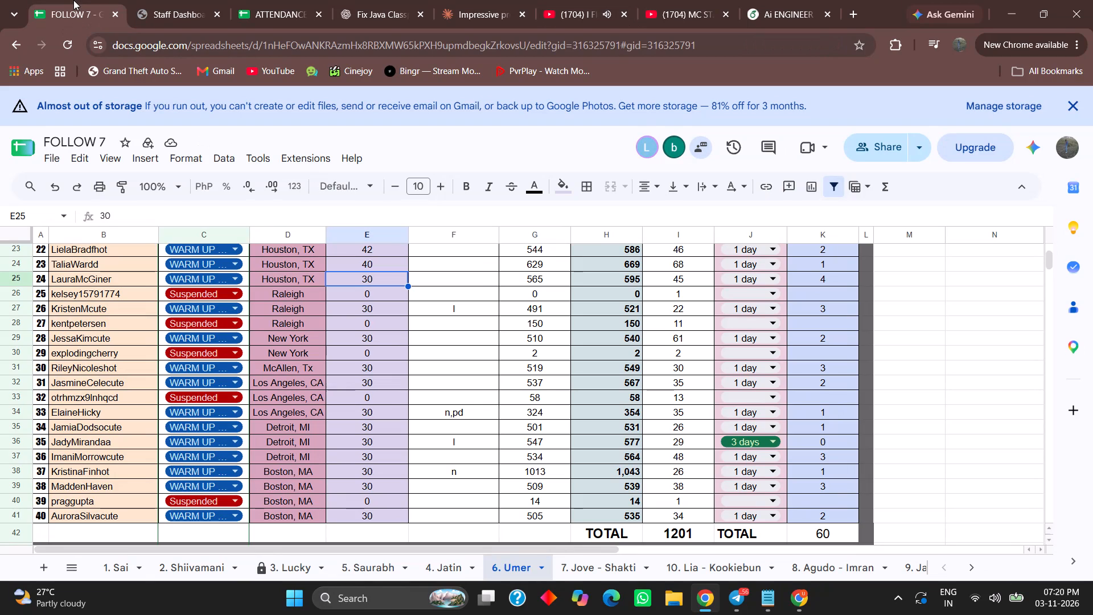
# Update account 24 in row 25 with 591 in column G, 48 in column I and 2 in column K.
pyautogui.press('Right')
pyautogui.press('Right')
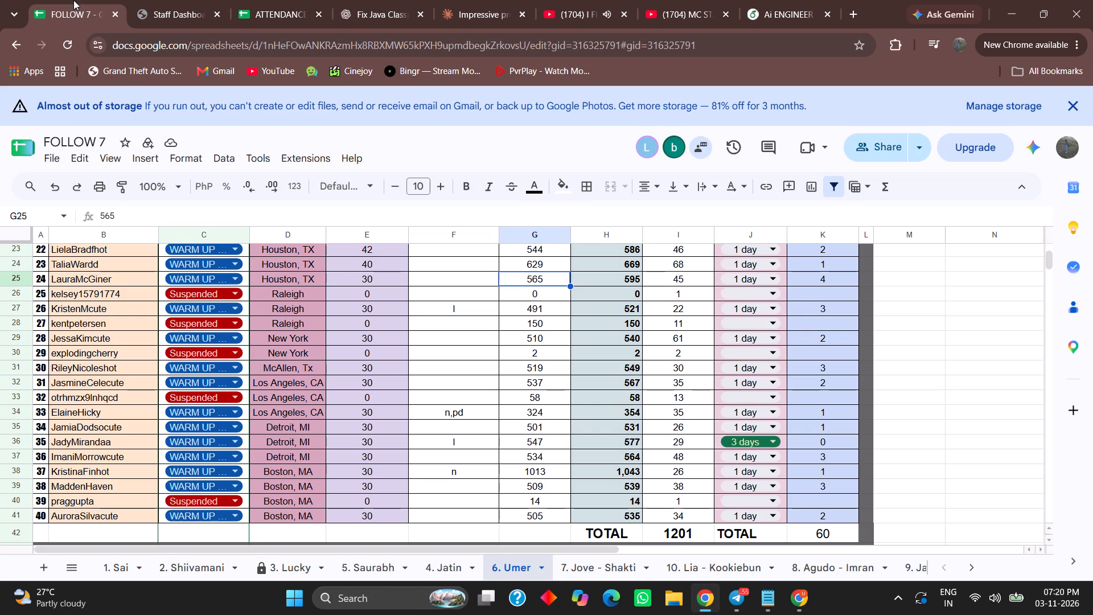
pyautogui.press('5')
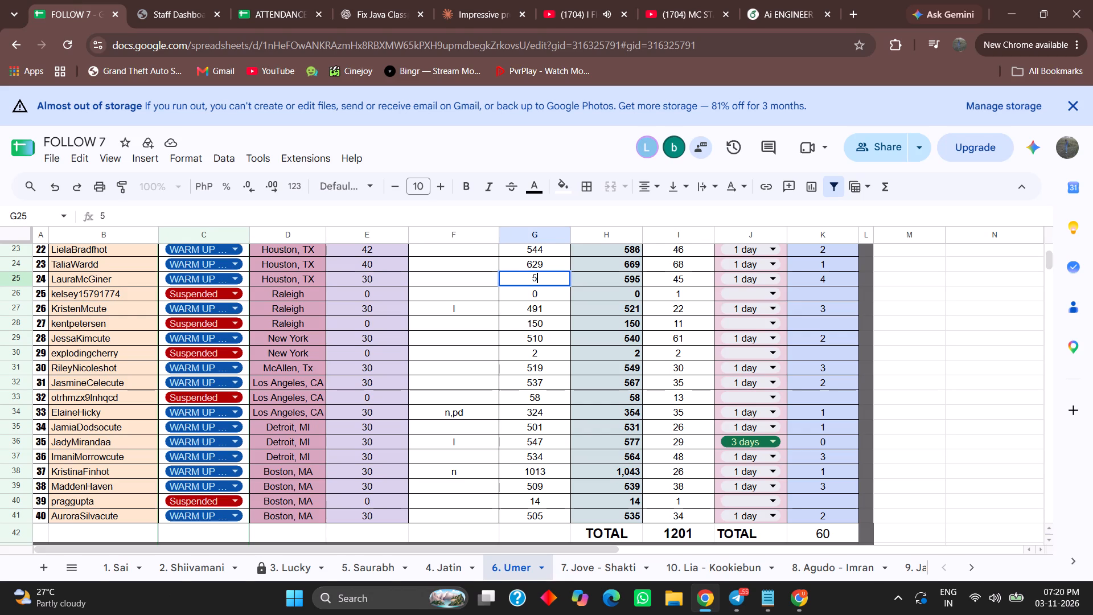
pyautogui.press('9')
pyautogui.press('1')
pyautogui.press('Right')
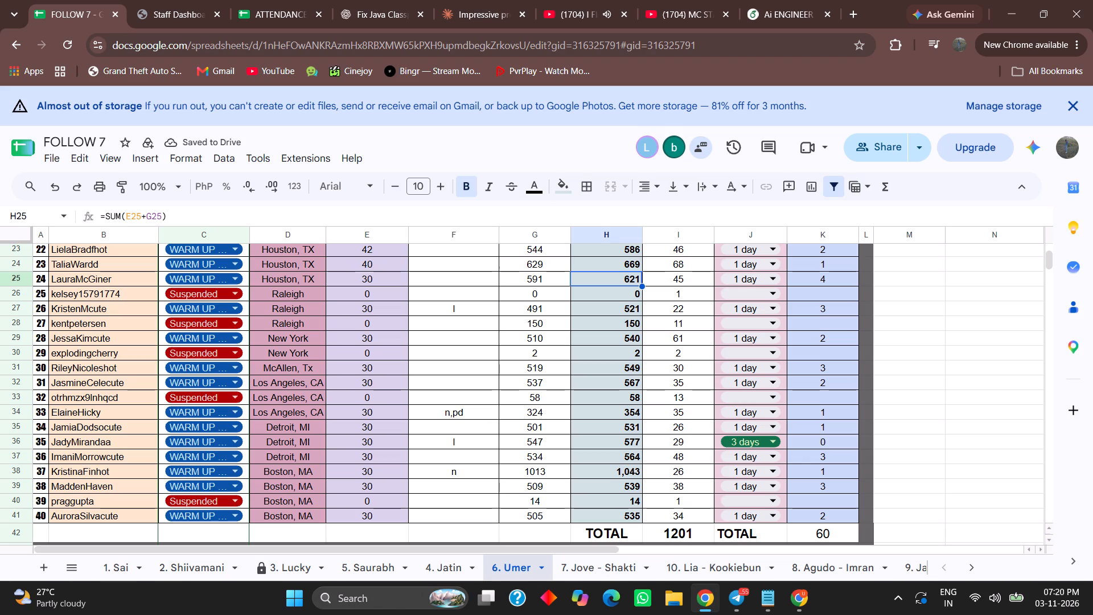
pyautogui.press('Right')
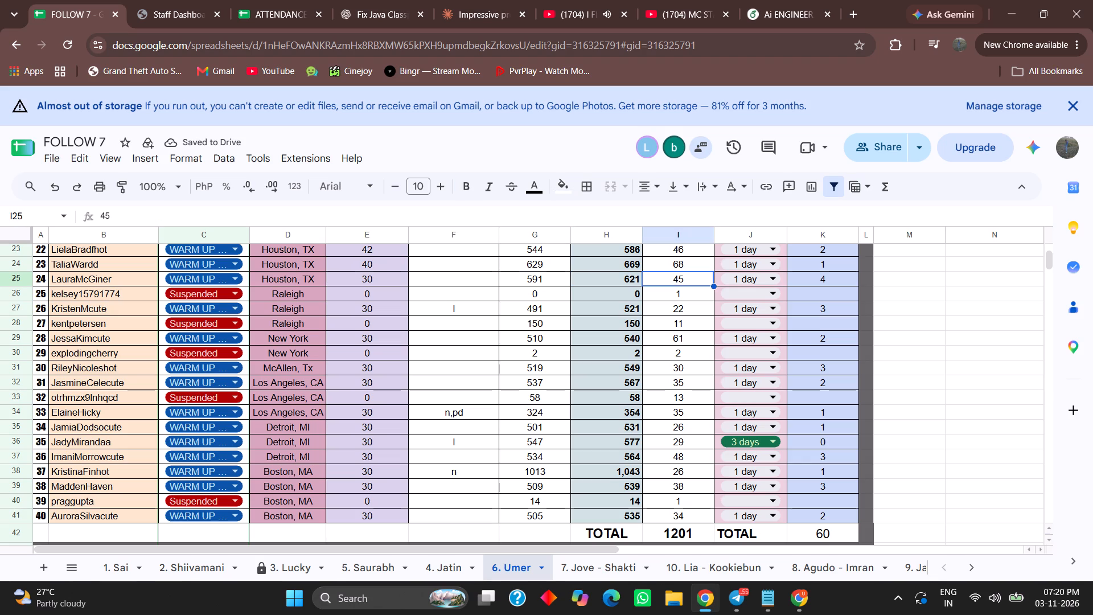
pyautogui.write('48')
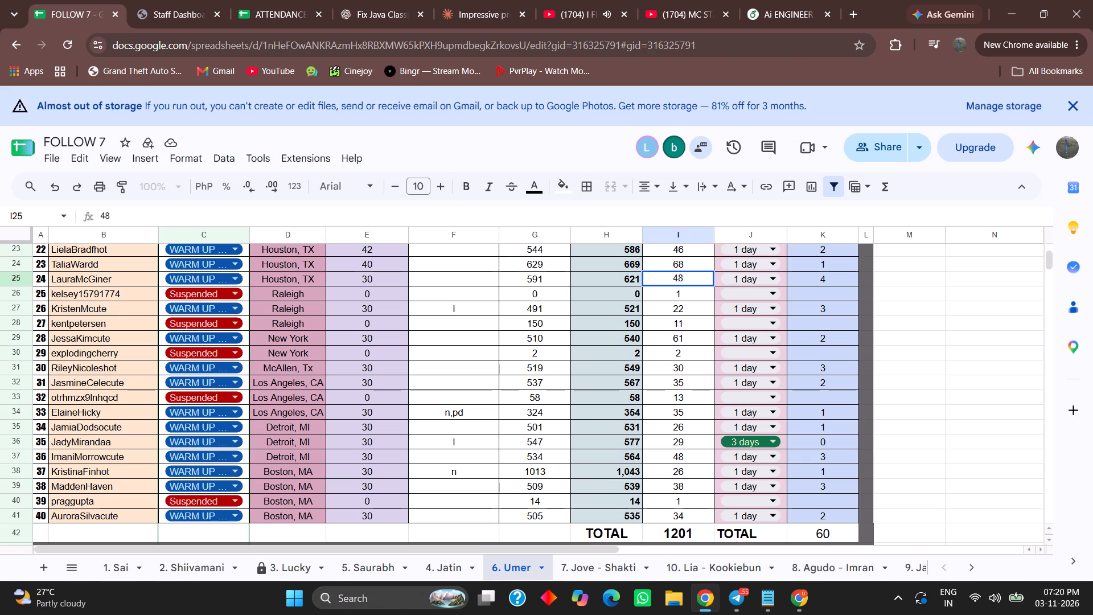
pyautogui.press('Right')
pyautogui.press('Right')
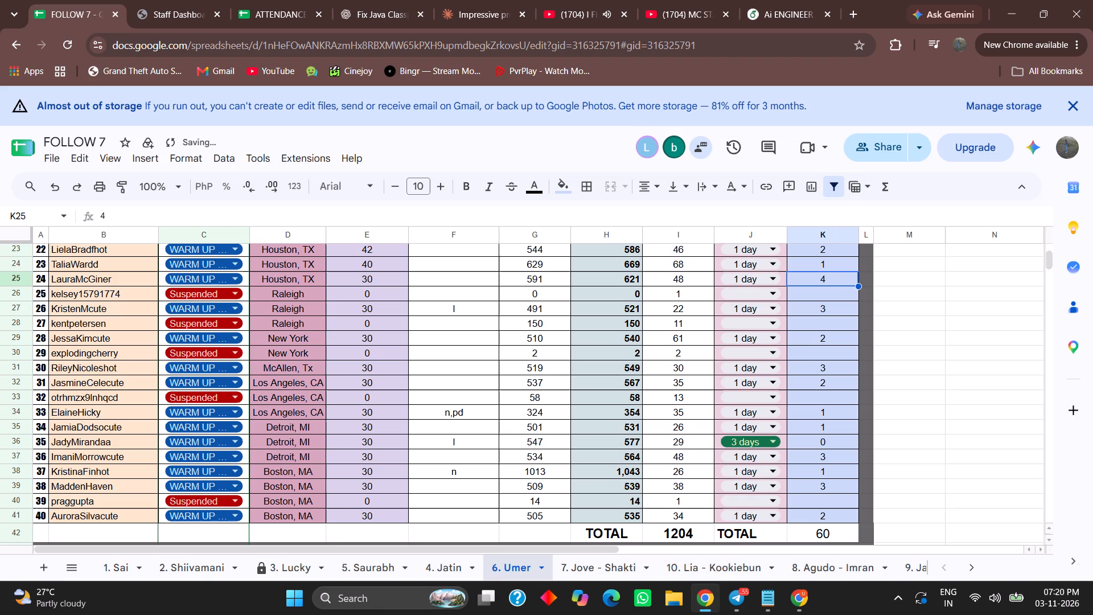
pyautogui.press('2')
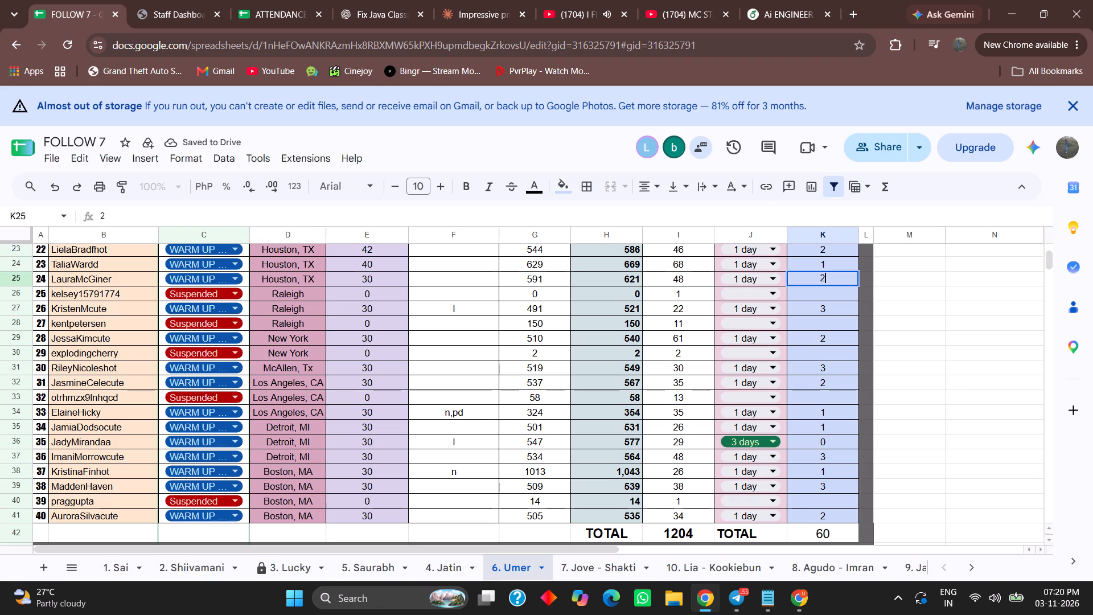
pyautogui.press('Left')
# Set the column E figure for account 24 in row 25 to 40.
pyautogui.press('Left')
pyautogui.press('Left')
pyautogui.press('Left')
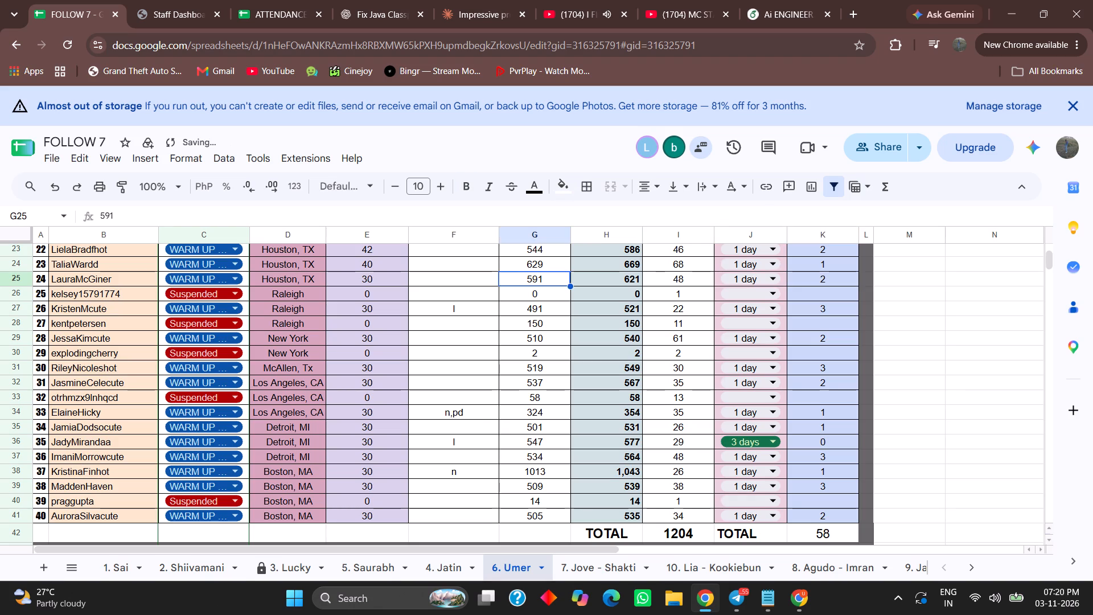
pyautogui.press('Left')
pyautogui.press('Left')
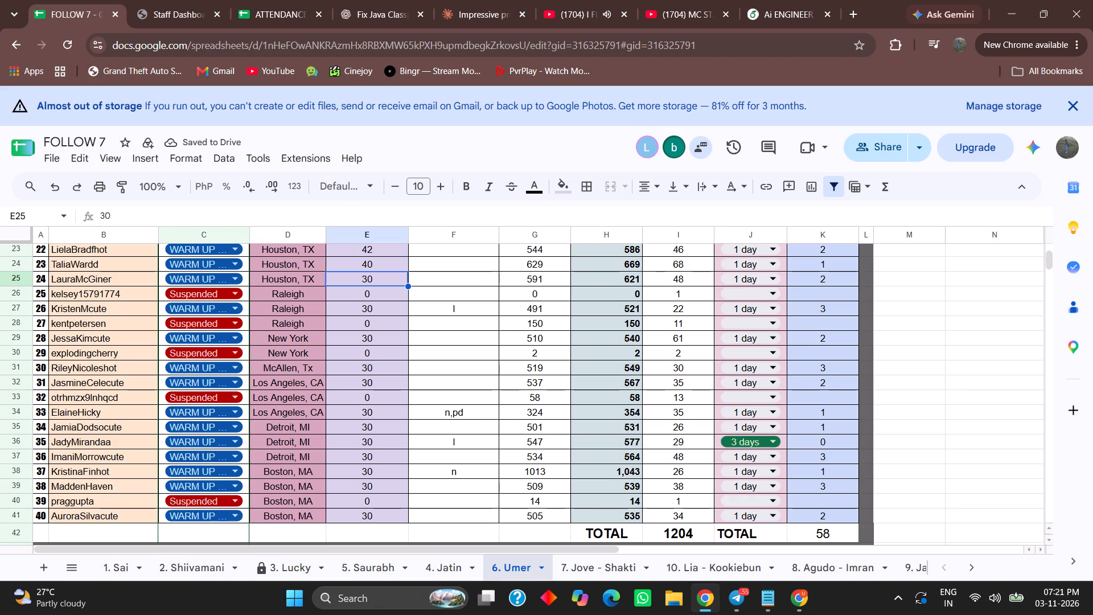
pyautogui.write('40')
pyautogui.press('Right')
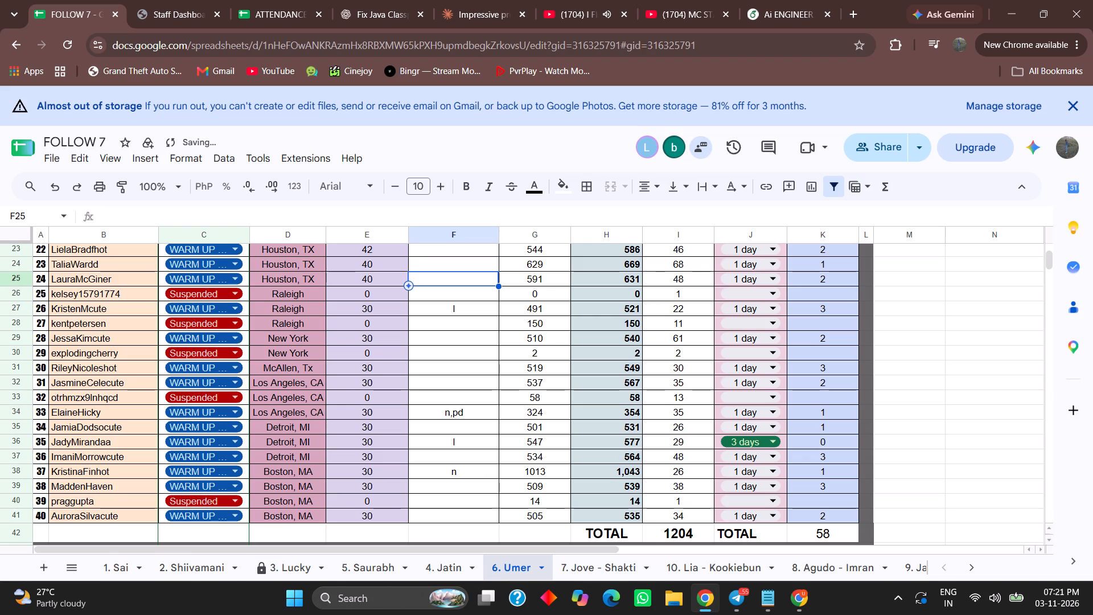
pyautogui.press('Left')
pyautogui.press('Left')
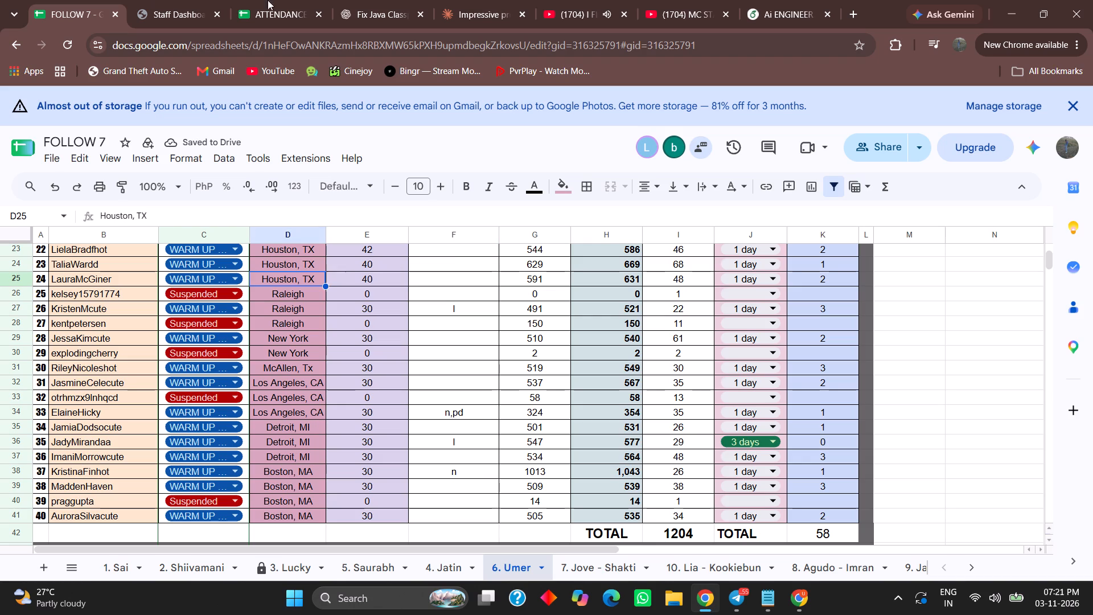
# Switch to the YouTube video "I Flew A Real Life Spy To My Podcast Studio".
pyautogui.click(569, 0)
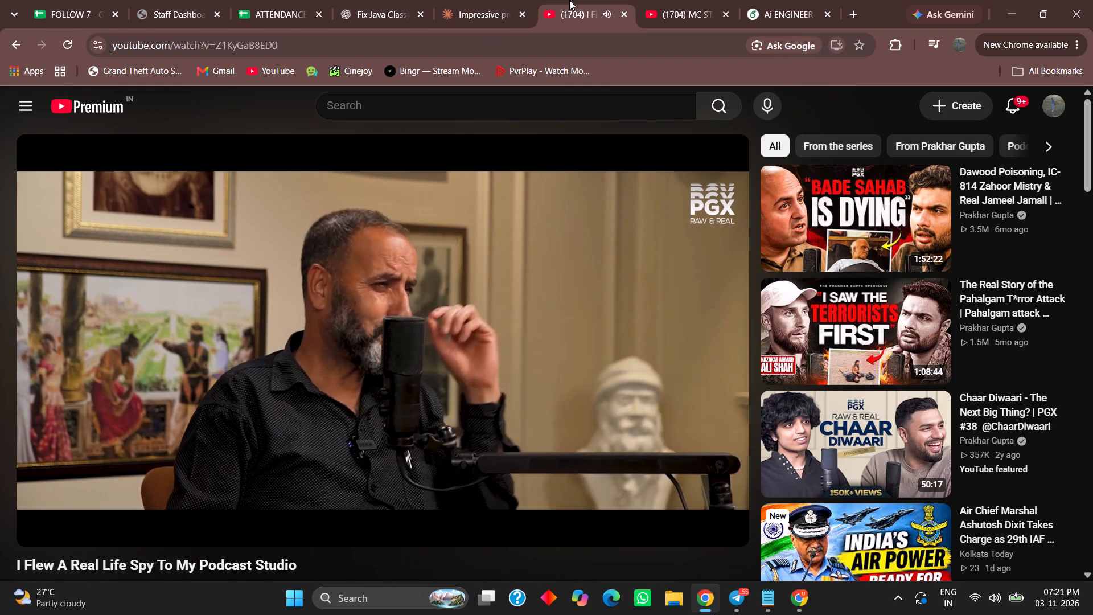
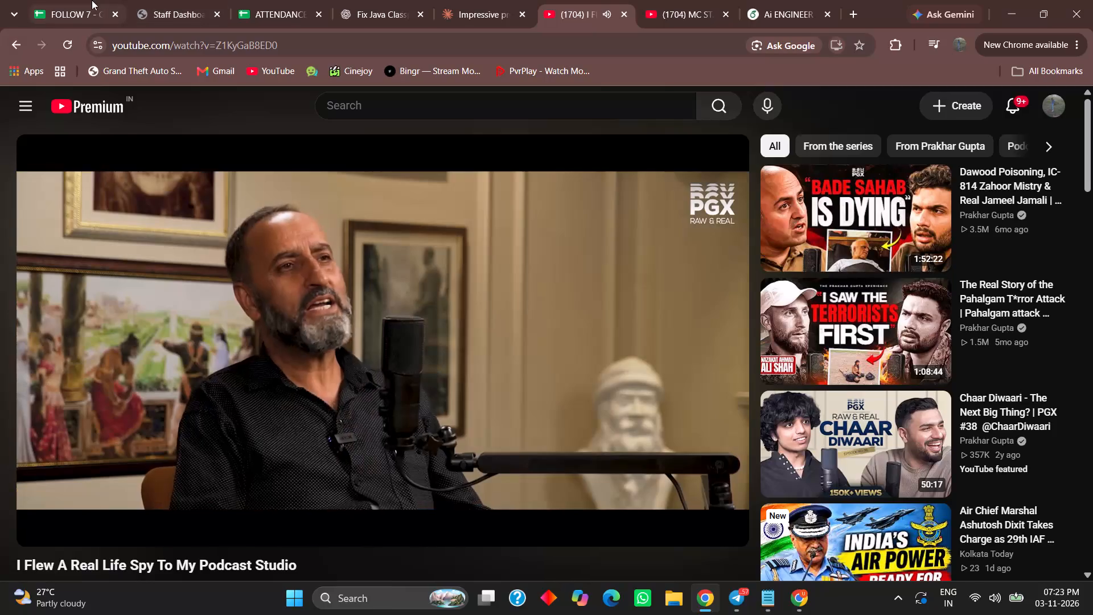
# Return to the FOLLOW 7 sheet and update account 26 in row 27 with 516 in column G, 24 in column I and 3 in column K.
pyautogui.click(92, 0)
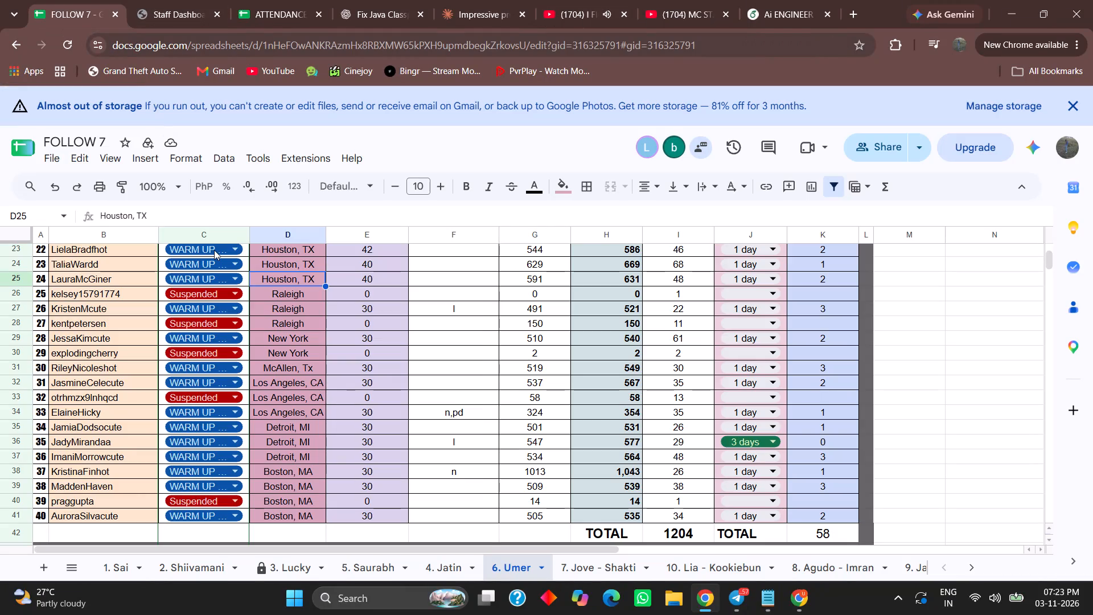
pyautogui.press('Down')
pyautogui.press('Down')
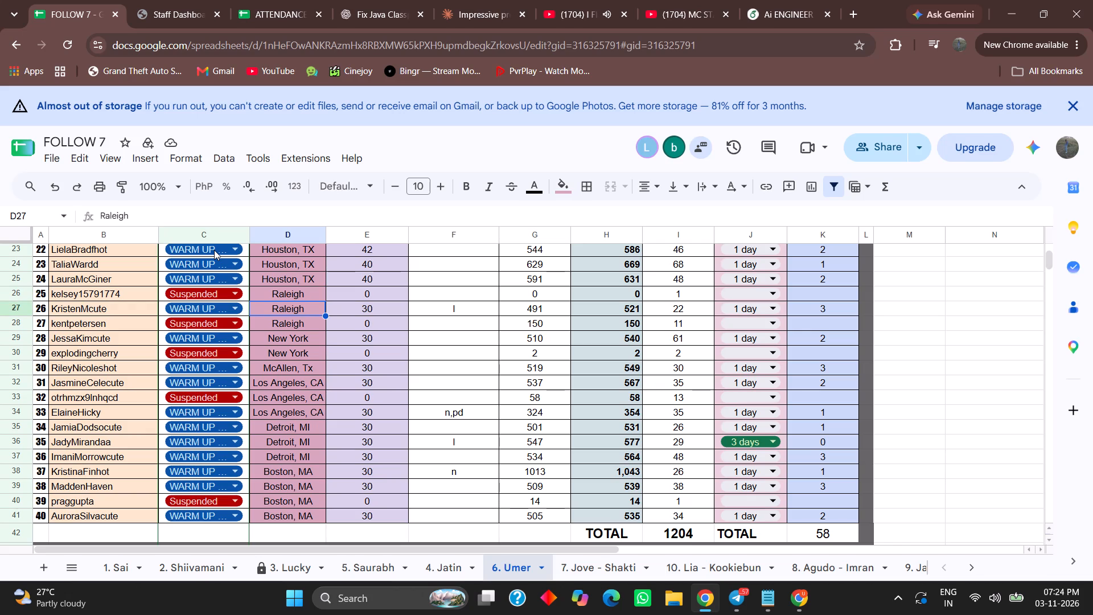
pyautogui.press('Right')
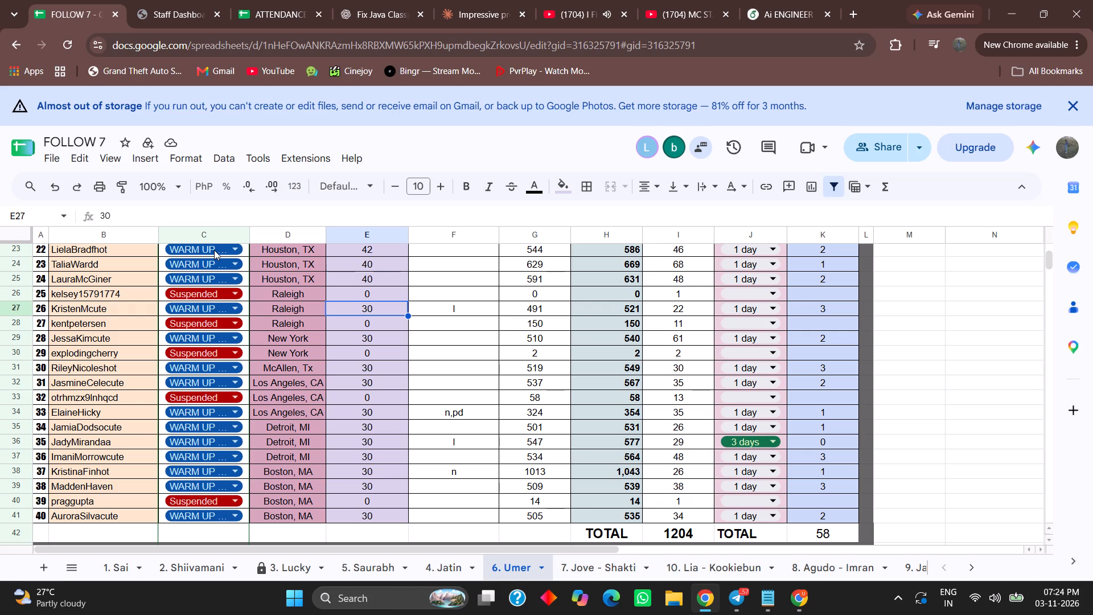
pyautogui.press('Right')
pyautogui.press('Right')
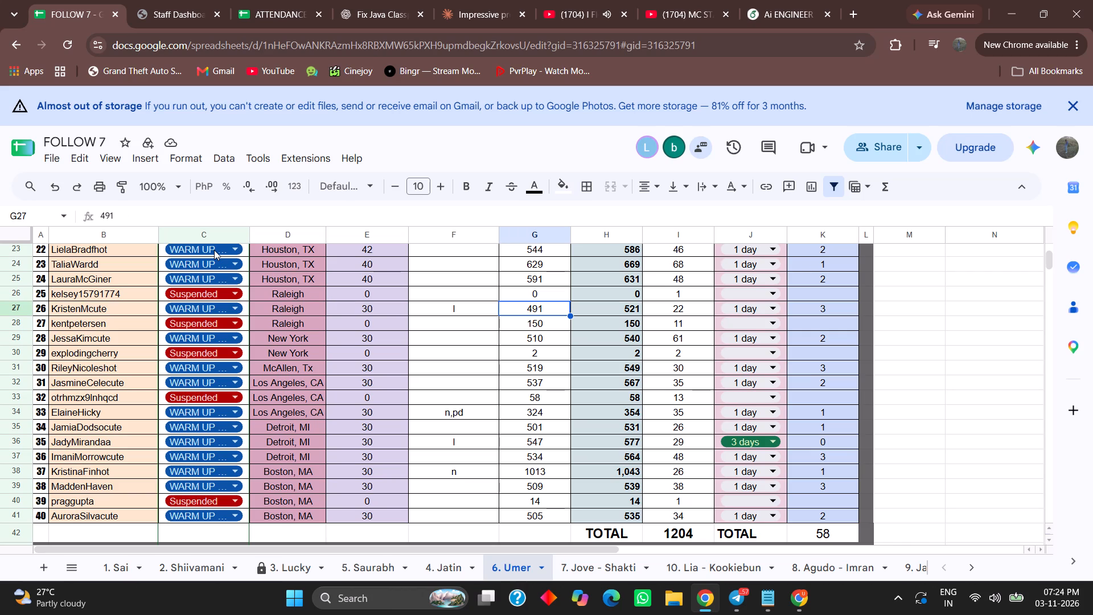
pyautogui.write('51')
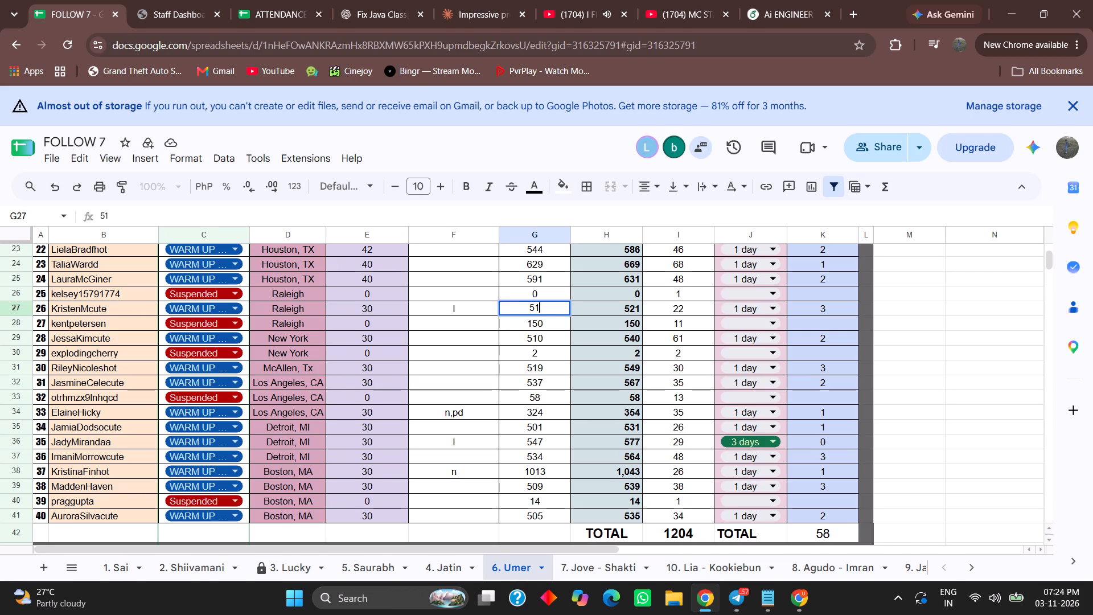
pyautogui.press('6')
pyautogui.press('Right')
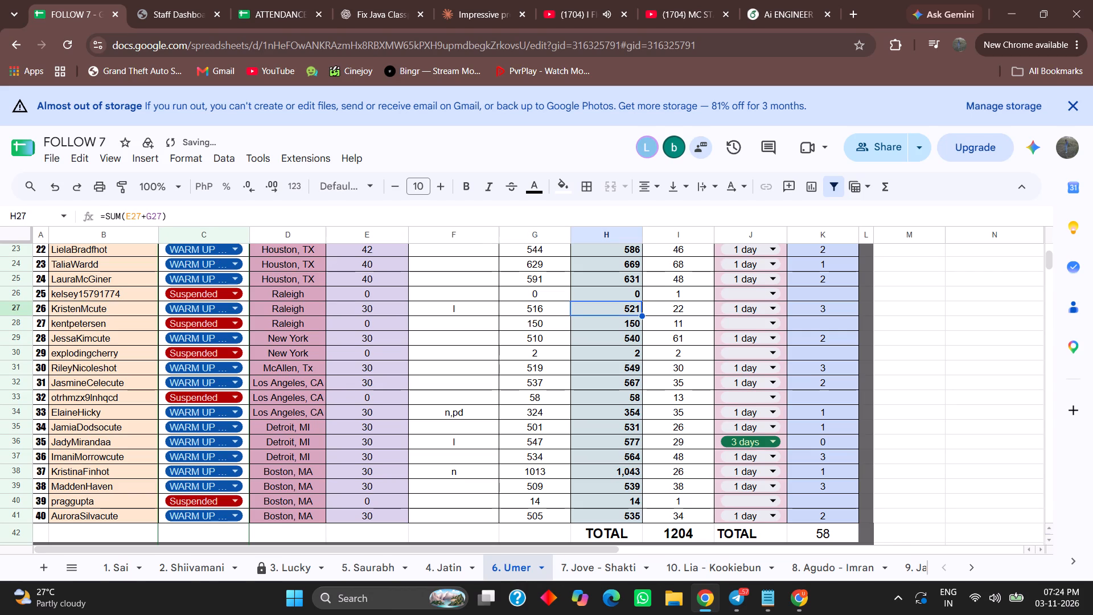
pyautogui.press('Right')
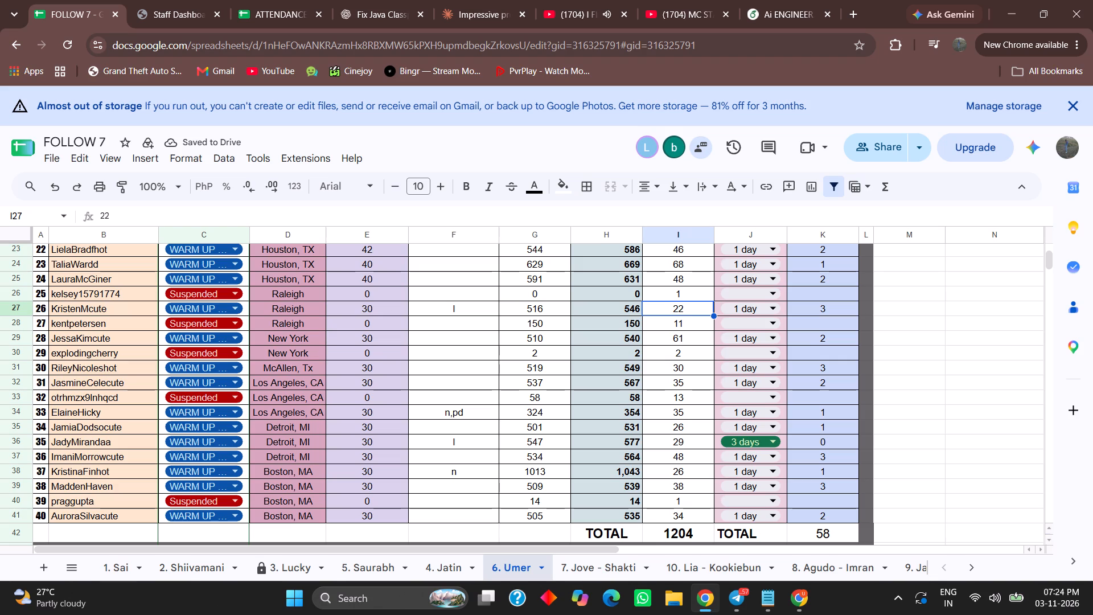
pyautogui.write('24')
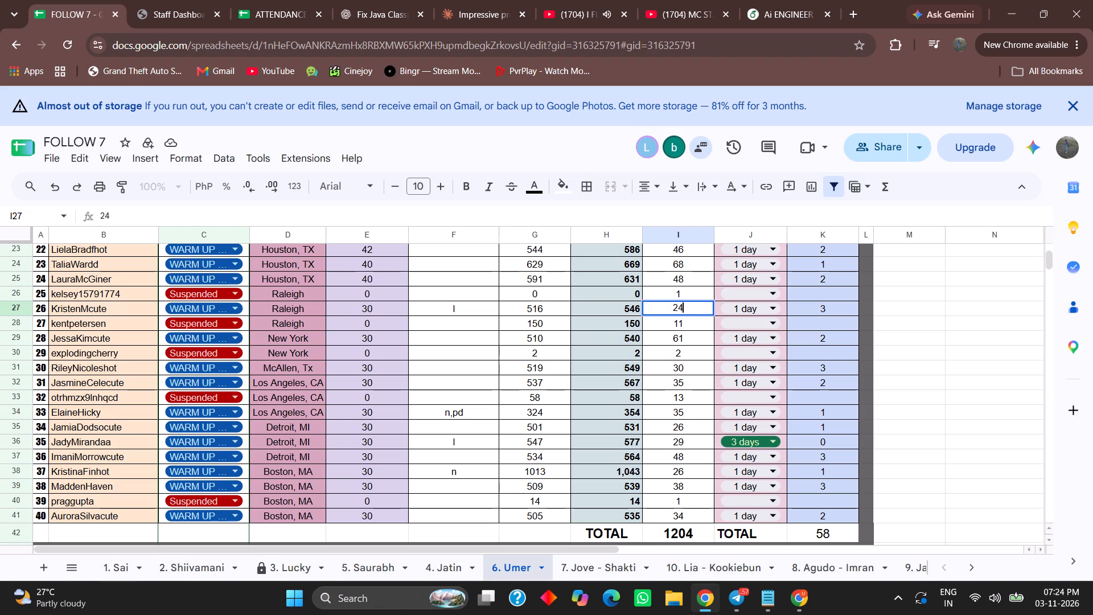
pyautogui.press('Right')
pyautogui.press('Right')
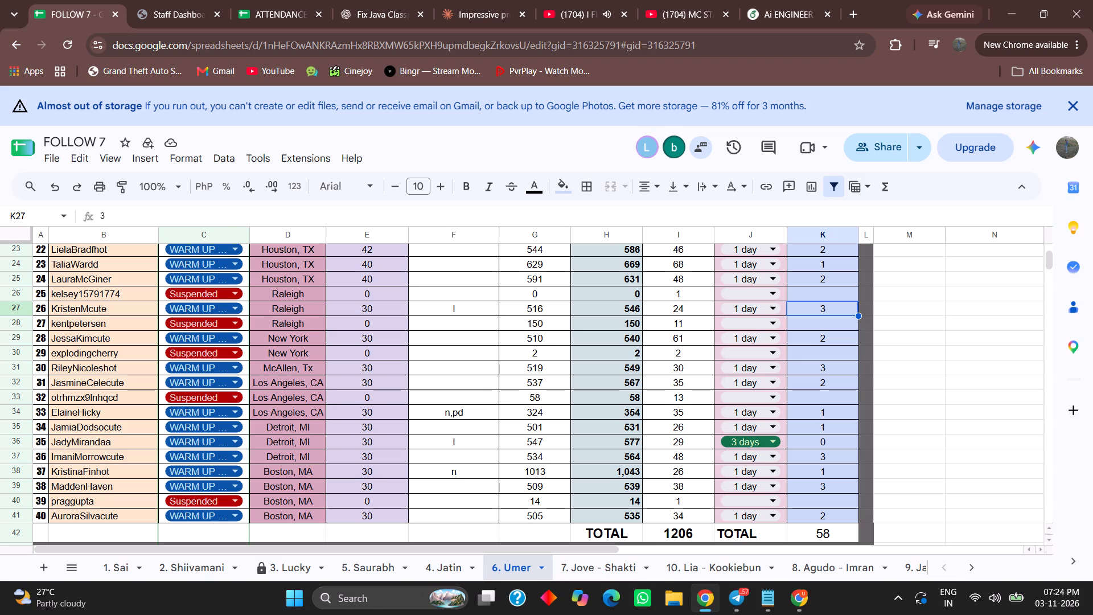
pyautogui.press('3')
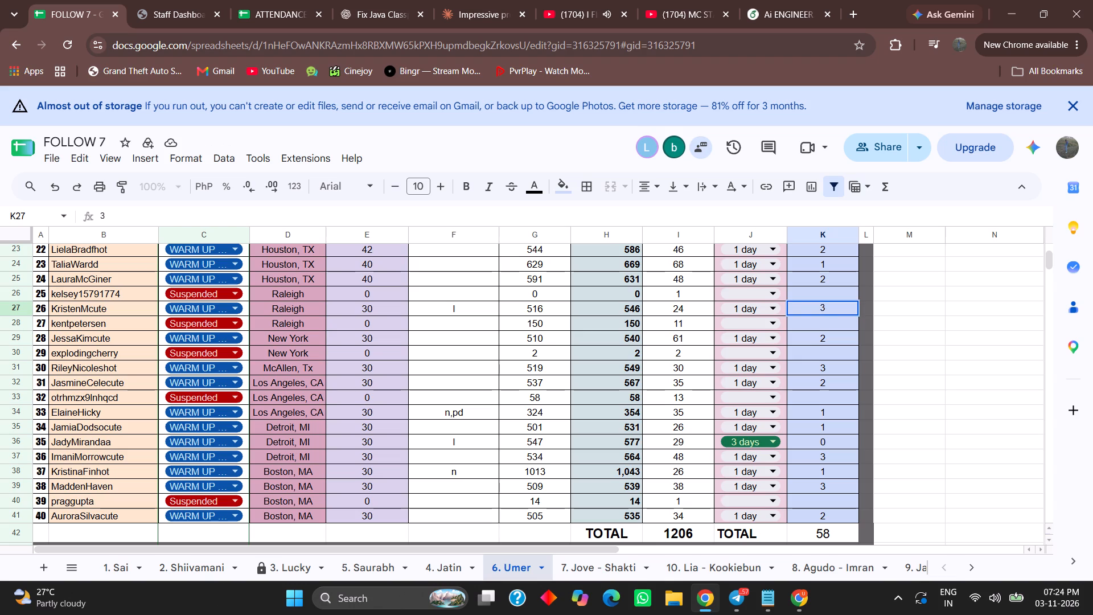
pyautogui.press('Left')
# Set the column E figure for account 26 in row 27 to 40.
pyautogui.press('Left')
pyautogui.press('Left')
pyautogui.press('Left')
pyautogui.press('Left')
pyautogui.press('Left')
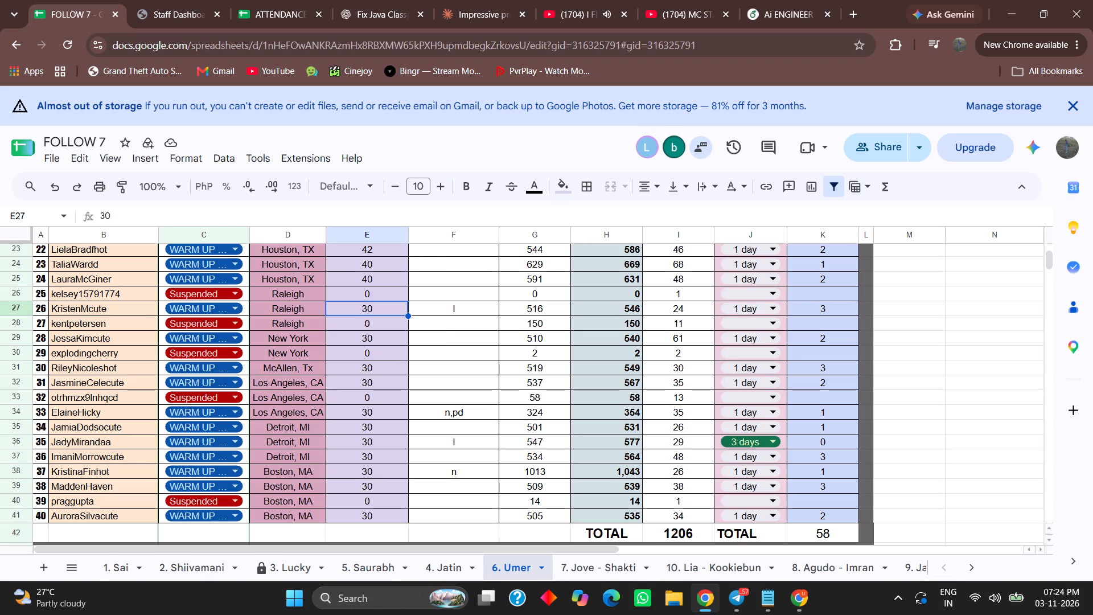
pyautogui.write('40')
pyautogui.press('Left')
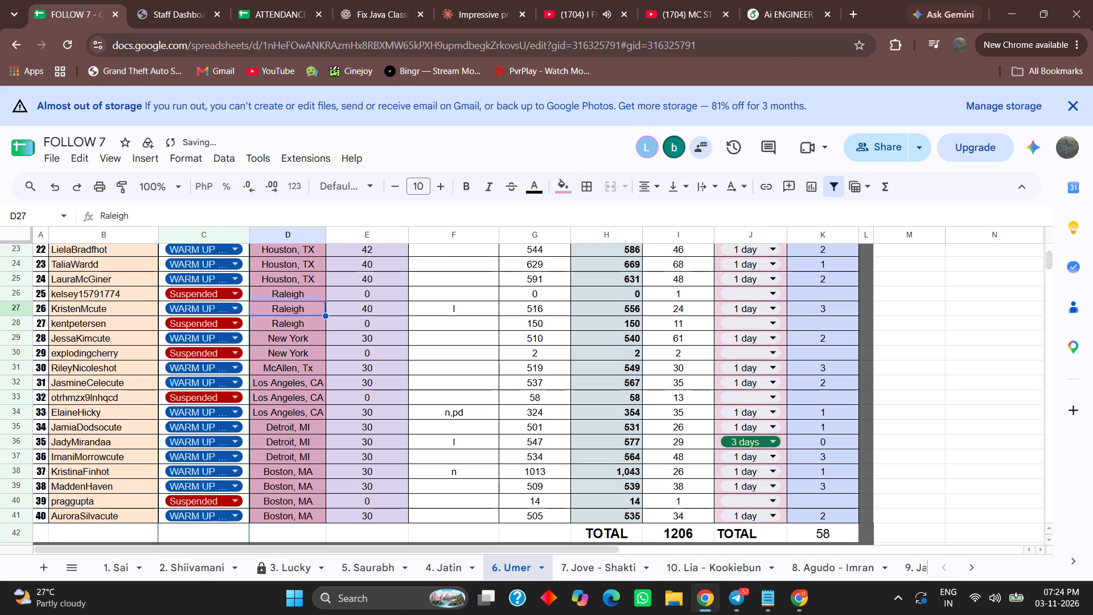
pyautogui.press('Right')
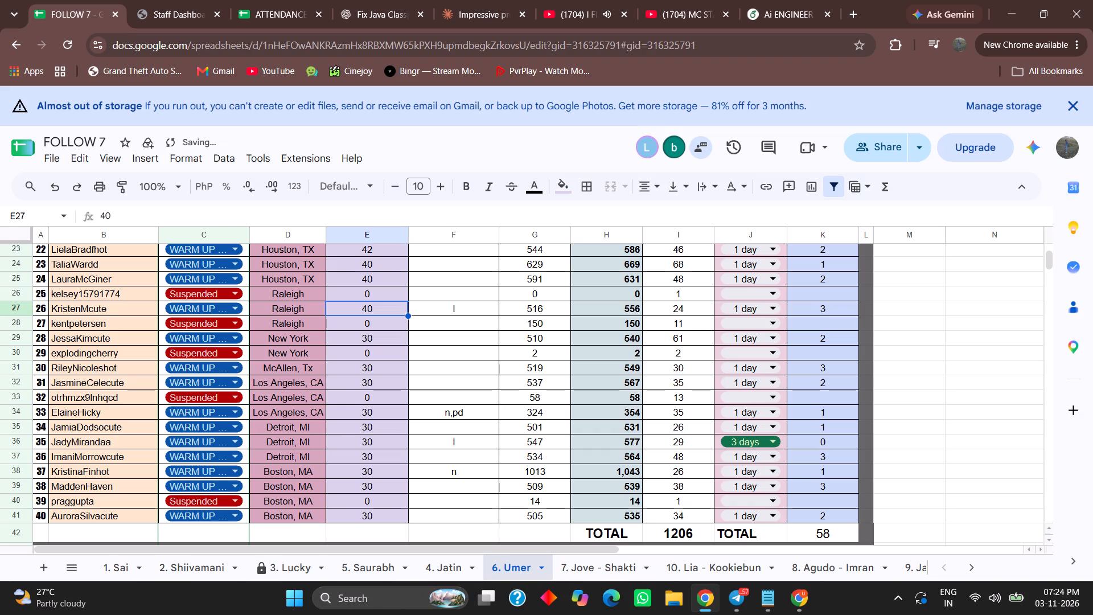
# Switch to the YouTube video "I Flew A Real Life Spy To My Podcast Studio".
pyautogui.click(597, 0)
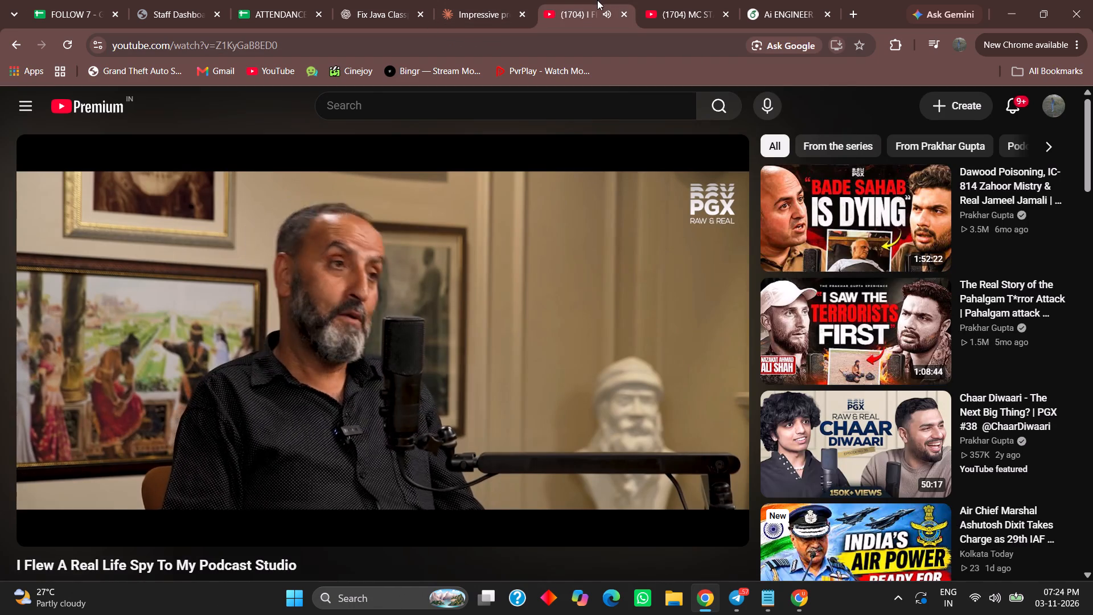
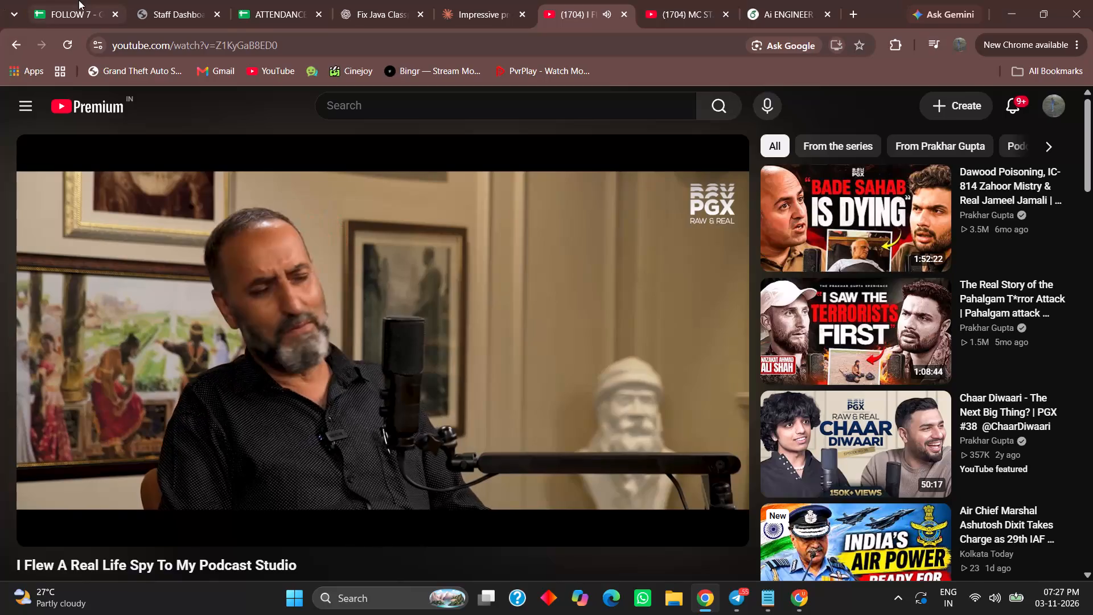
# Return to the FOLLOW 7 sheet and update account 28 in row 29 with 539 in column G and 56 in column I.
pyautogui.click(79, 0)
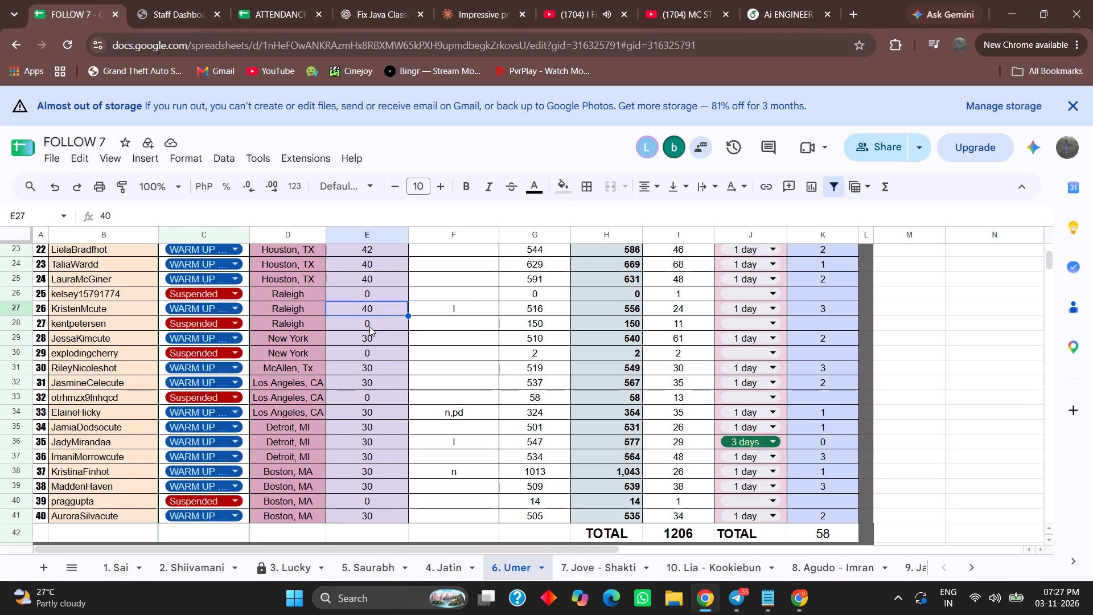
pyautogui.press('Down')
pyautogui.press('Down')
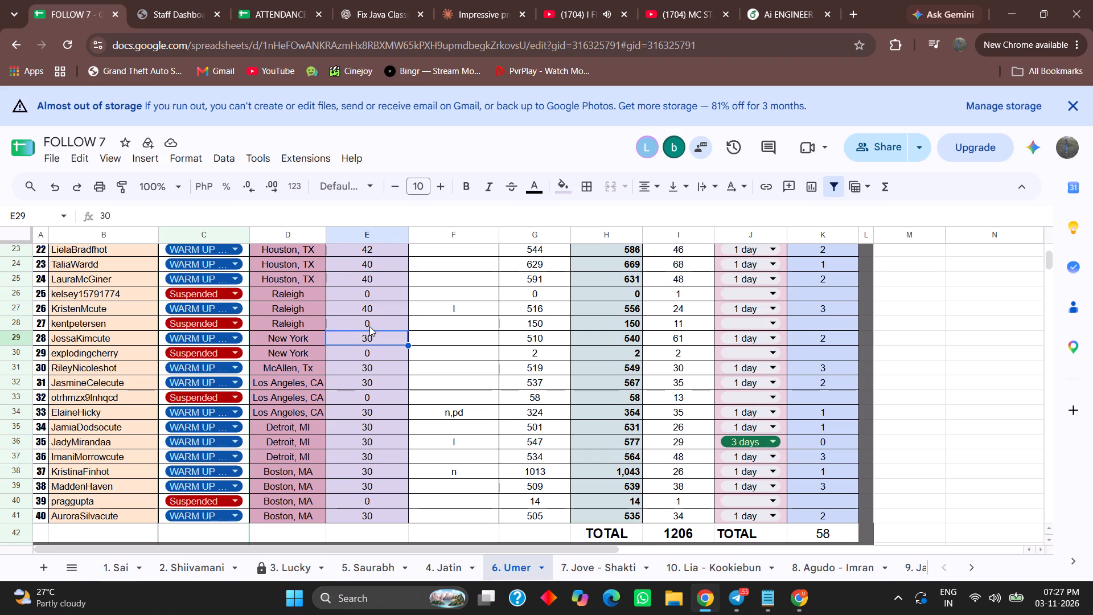
pyautogui.press('Right')
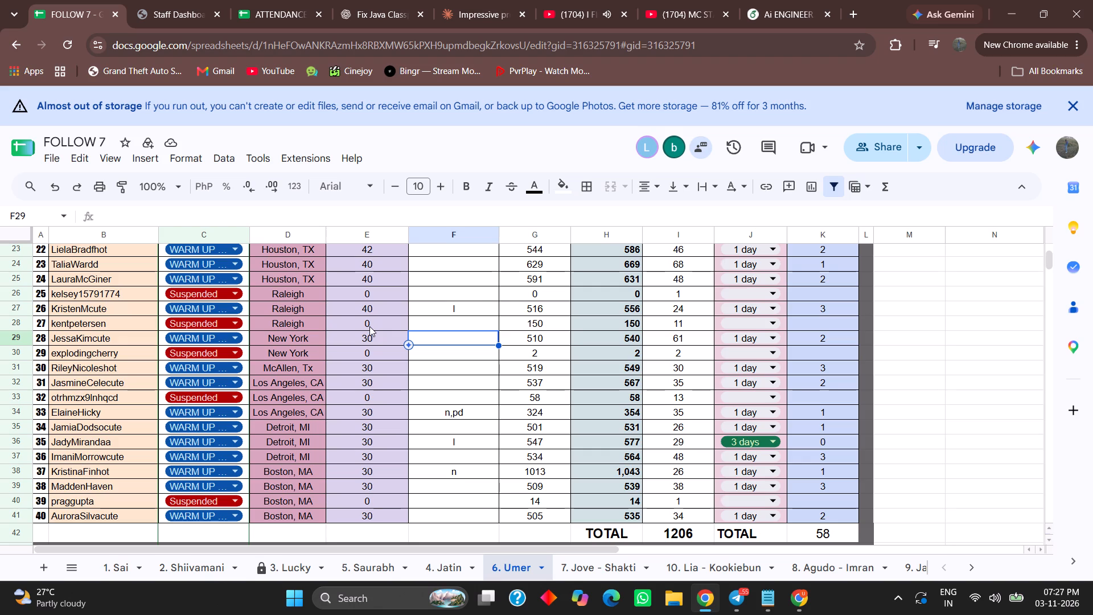
pyautogui.press('Right')
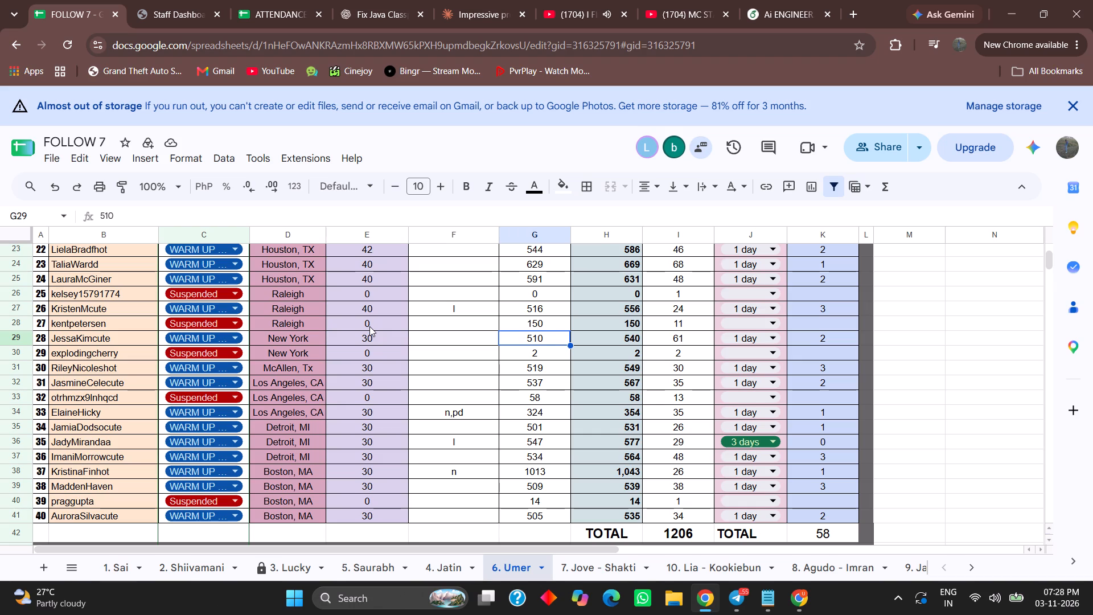
pyautogui.write('539')
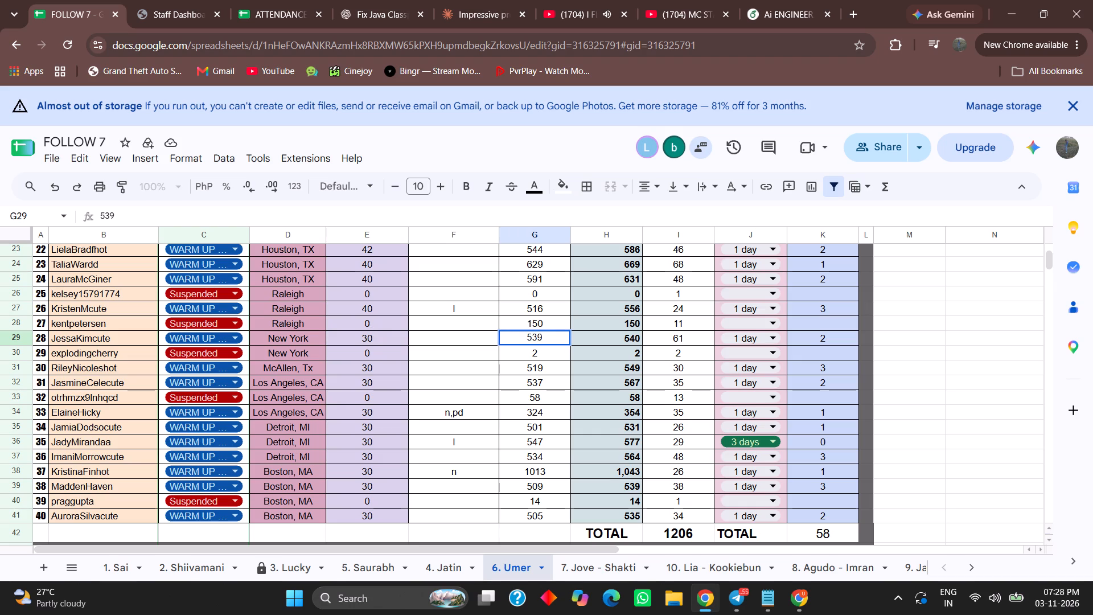
pyautogui.press('Right')
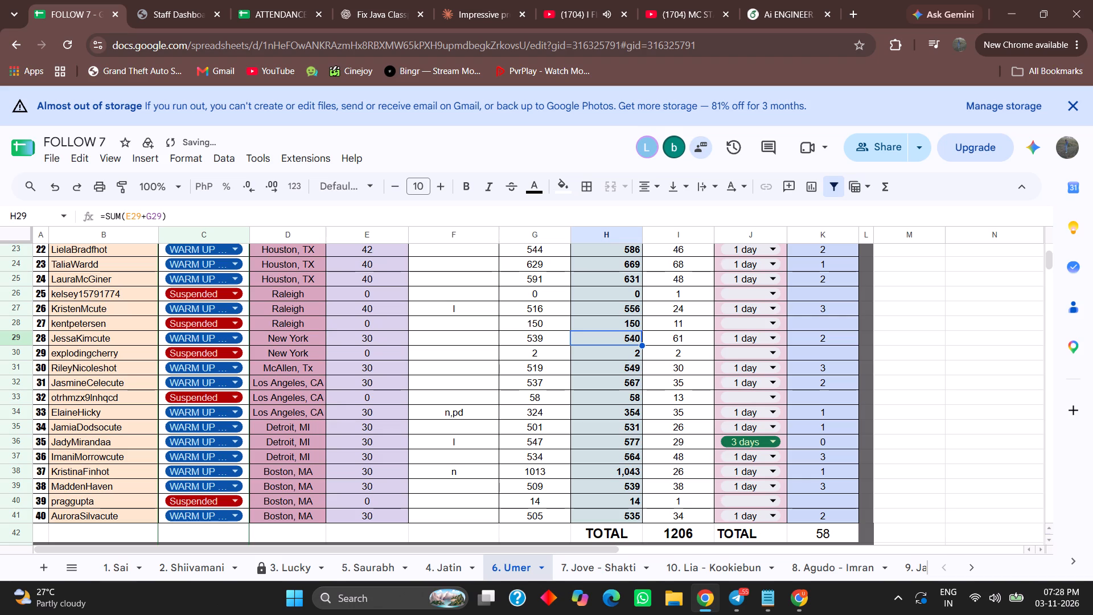
pyautogui.press('Right')
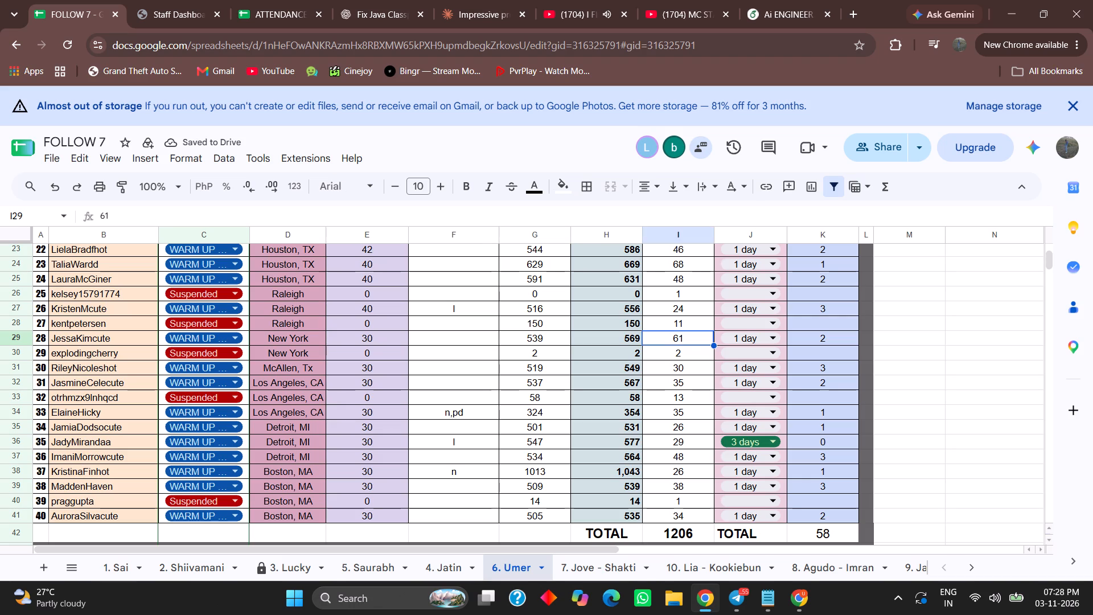
pyautogui.press('5')
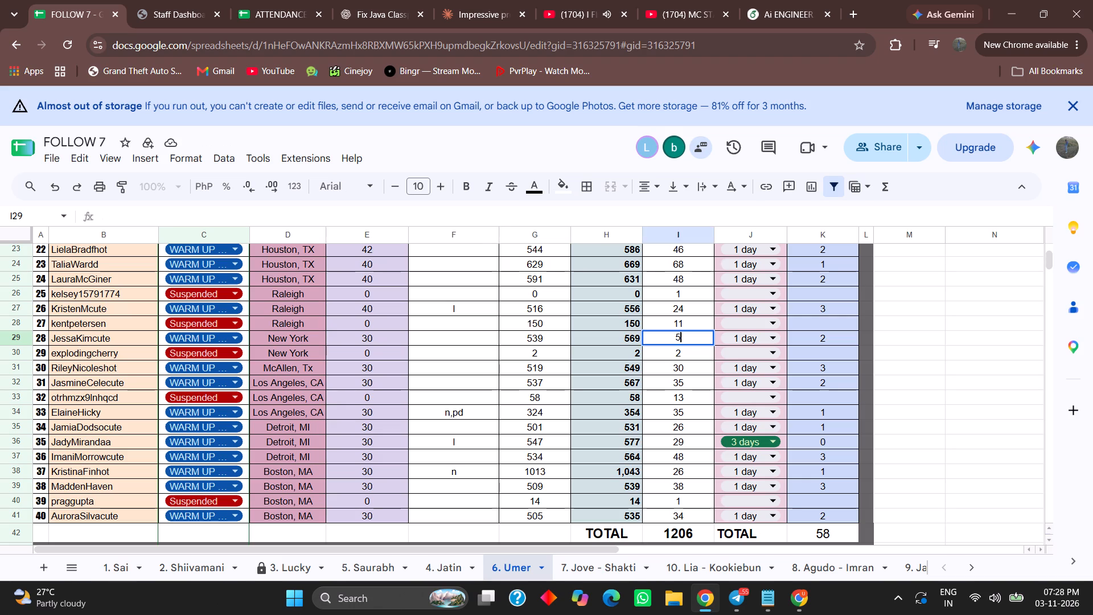
pyautogui.press('6')
# Set account 28 in row 29 to 2 days in column J and 1 in column K.
pyautogui.click(735, 334)
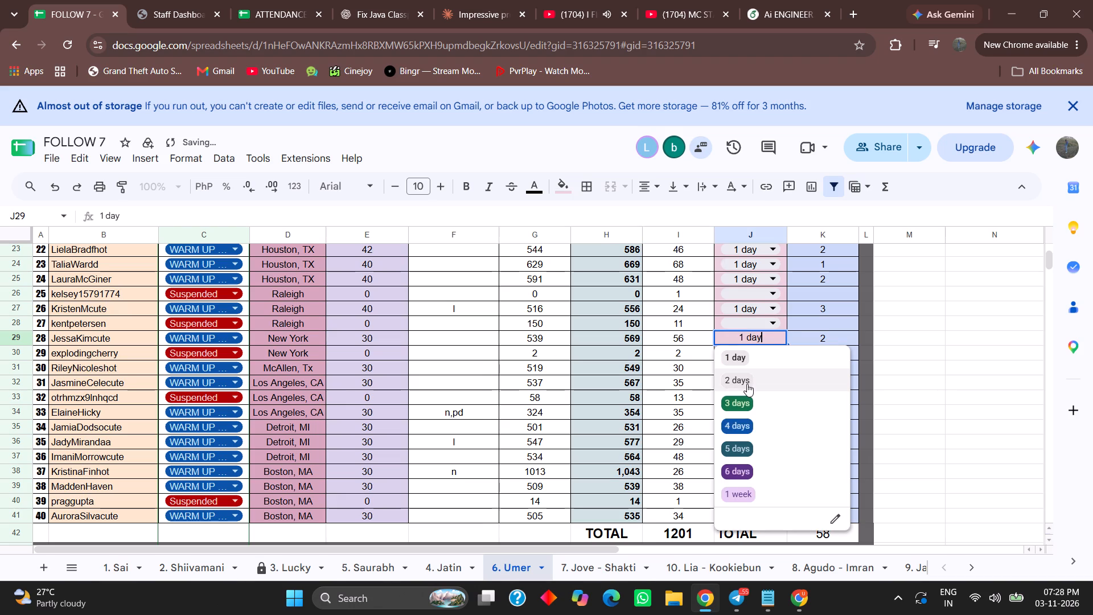
pyautogui.click(747, 384)
pyautogui.click(815, 342)
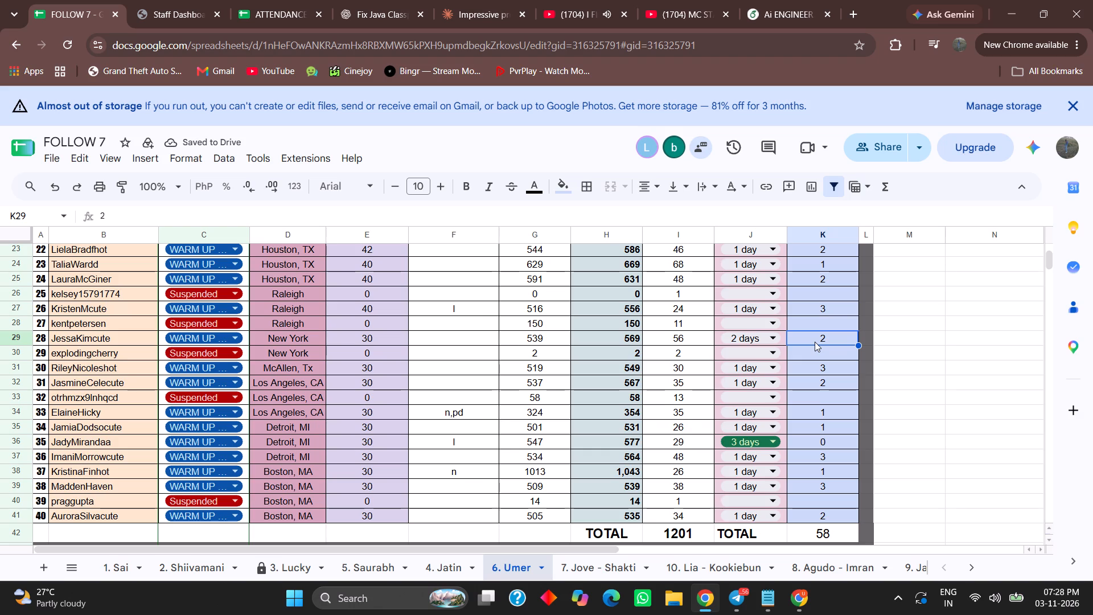
pyautogui.press('1')
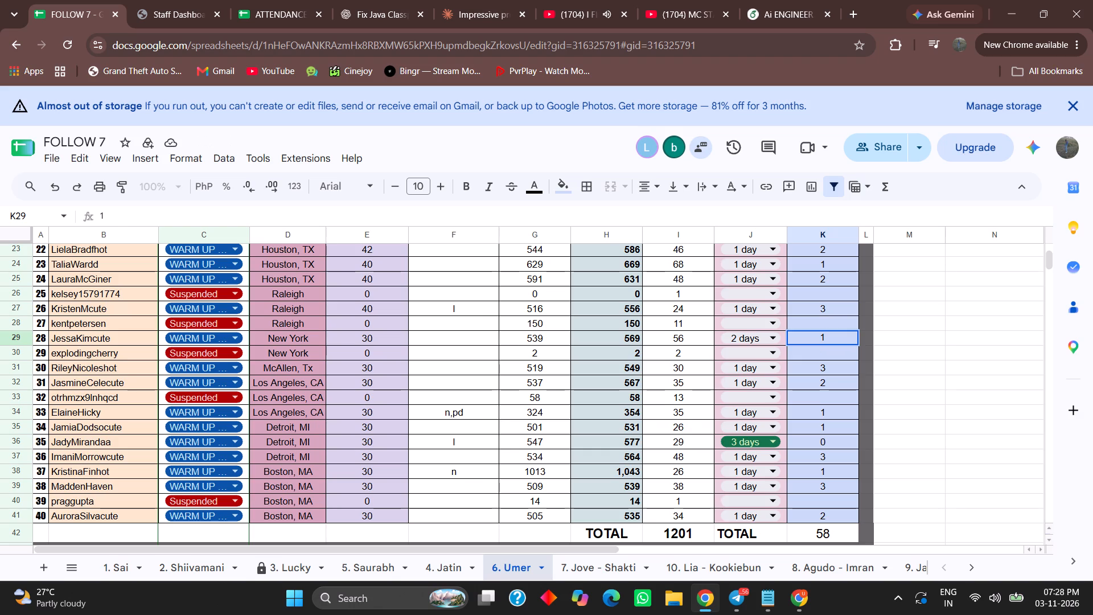
# Set the column E figure for account 28 in row 29 to 40.
pyautogui.press('Left')
pyautogui.press('Left')
pyautogui.press('Left')
pyautogui.press('Left')
pyautogui.press('Left')
pyautogui.press('Left')
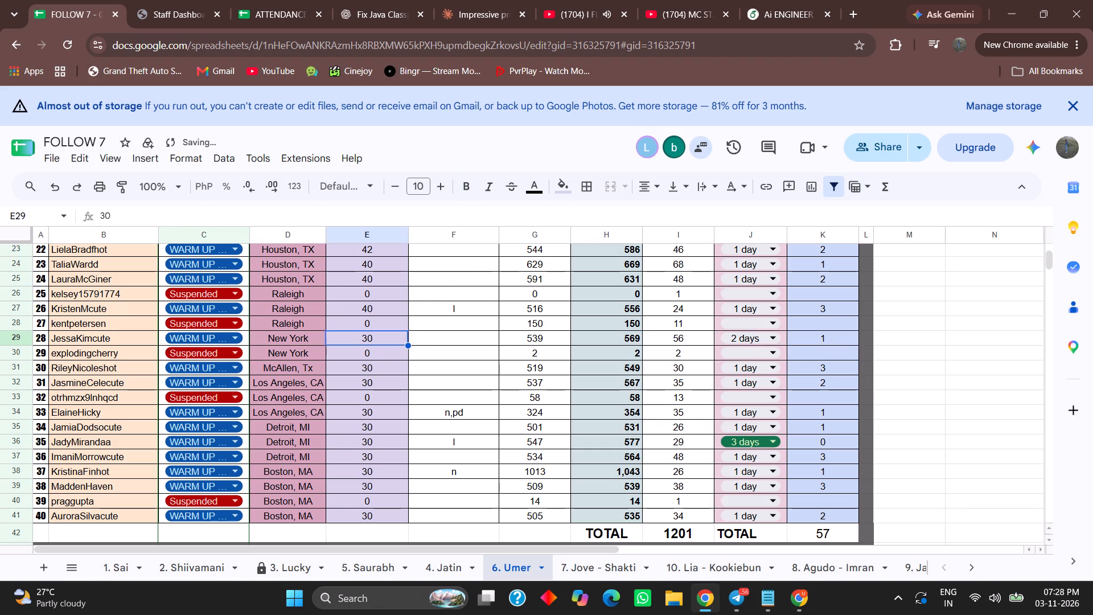
pyautogui.write('40')
pyautogui.press('Left')
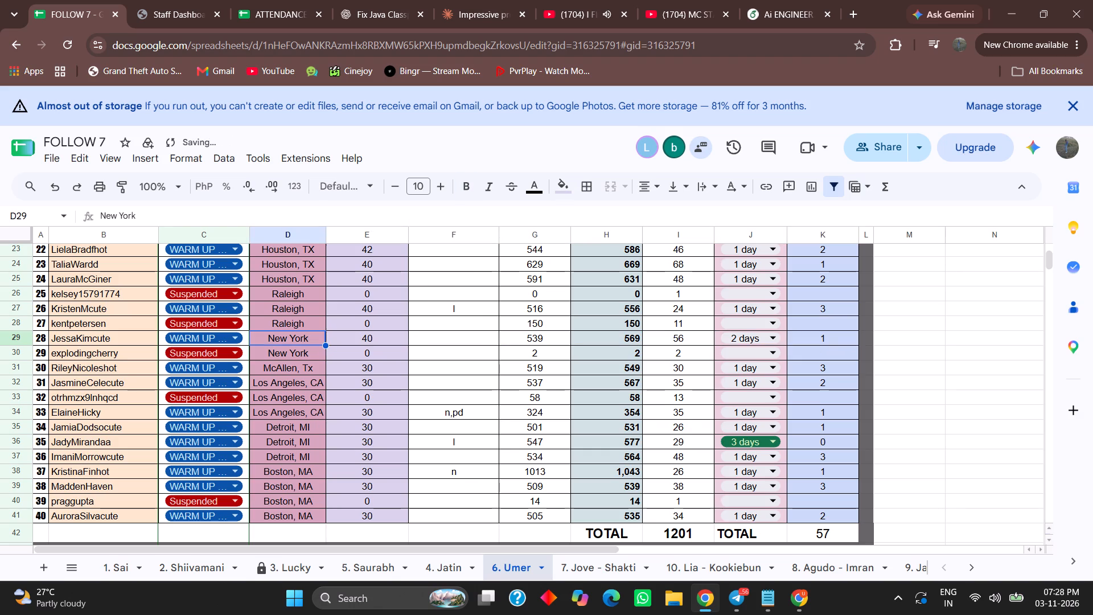
pyautogui.press('Right')
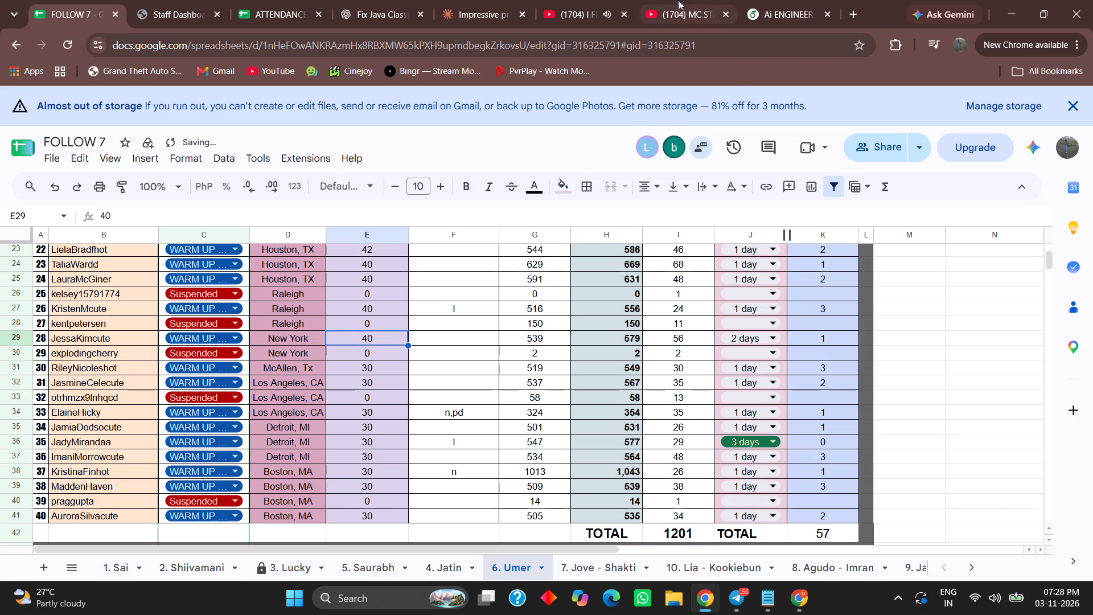
# Switch to the YouTube video "I Flew A Real Life Spy To My Podcast Studio".
pyautogui.click(569, 0)
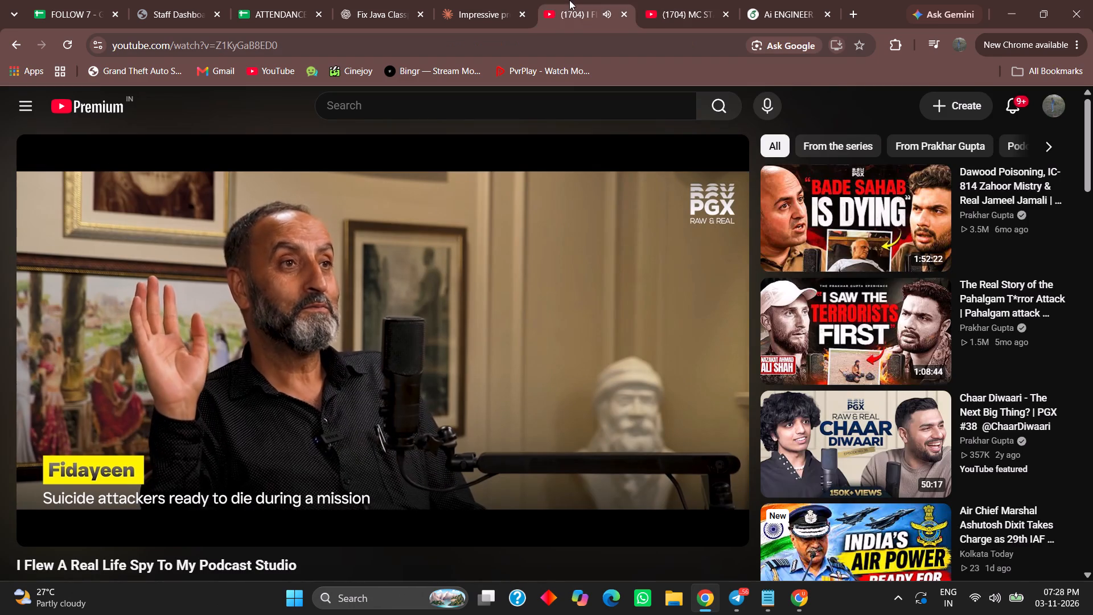
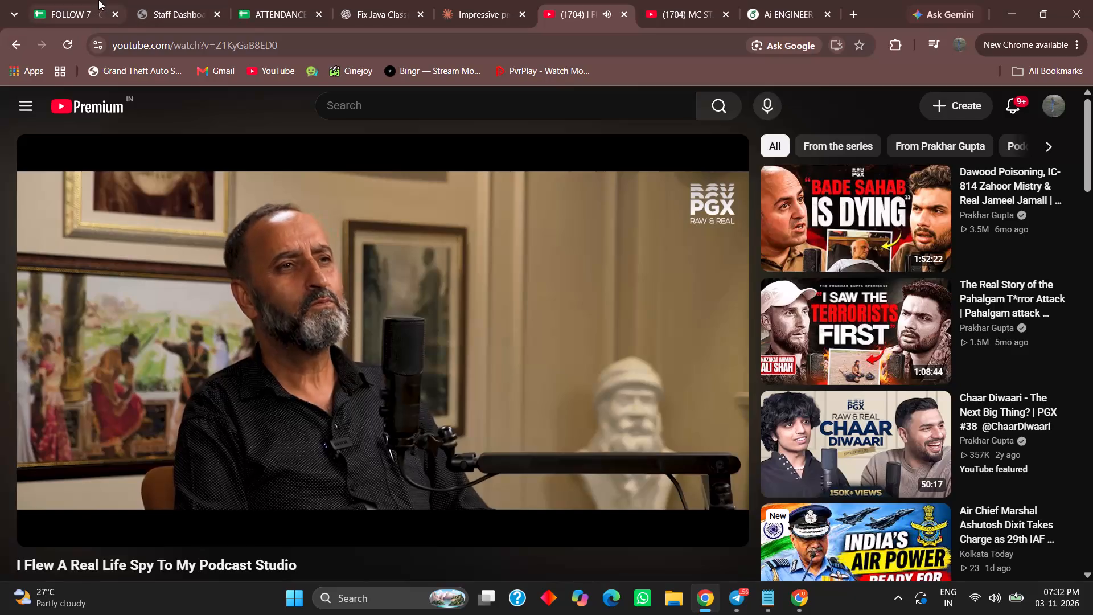
# Return to the FOLLOW 7 sheet and update account 30 in row 31 with 548 in column G and 39 in column I.
pyautogui.click(98, 0)
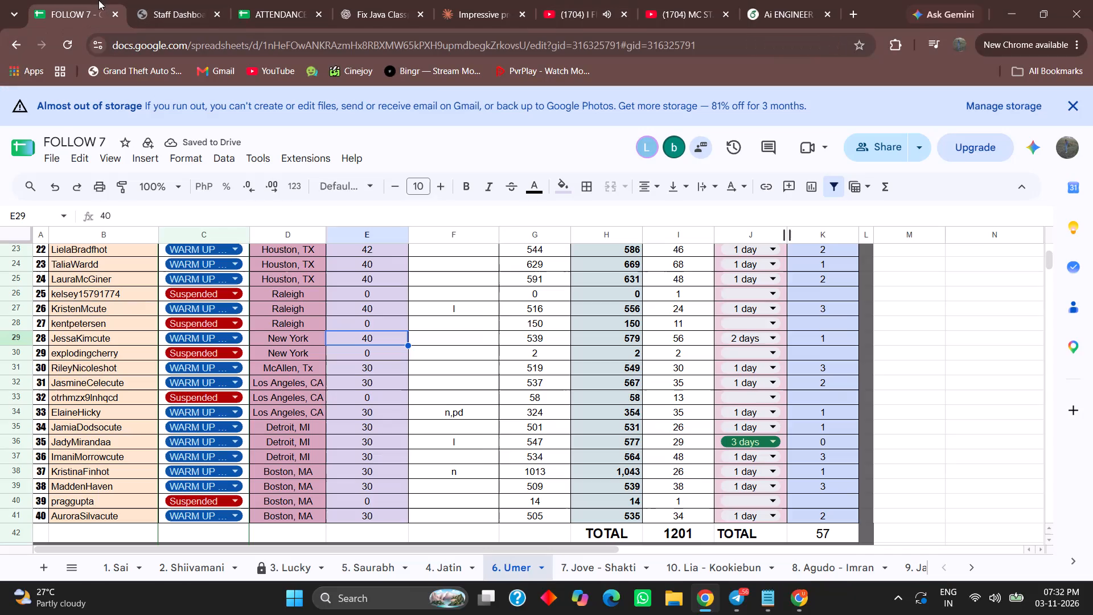
pyautogui.press('Left')
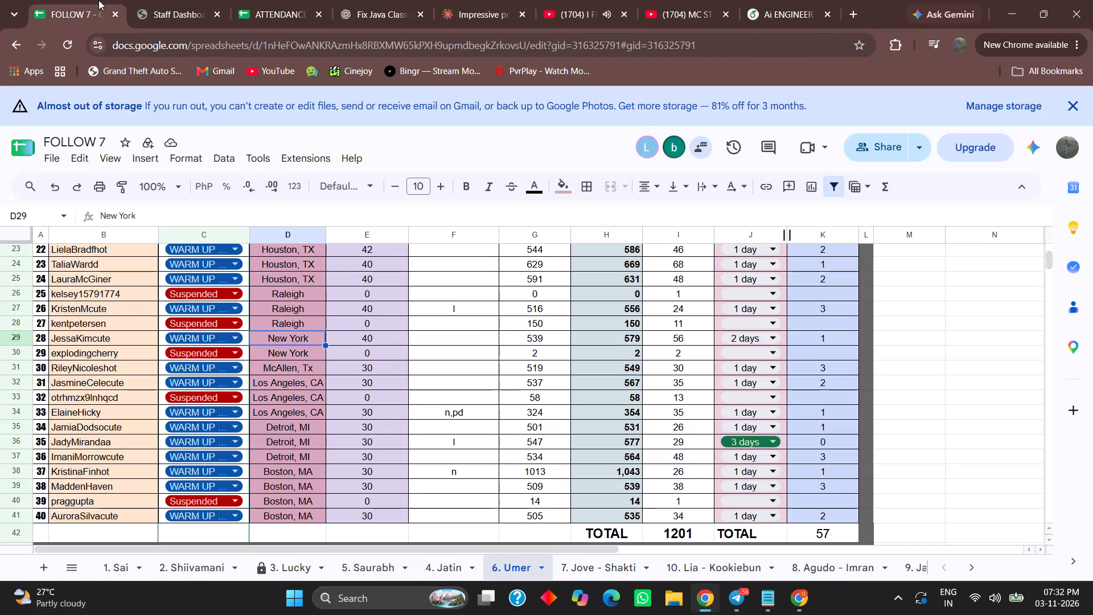
pyautogui.press('Down')
pyautogui.press('Down')
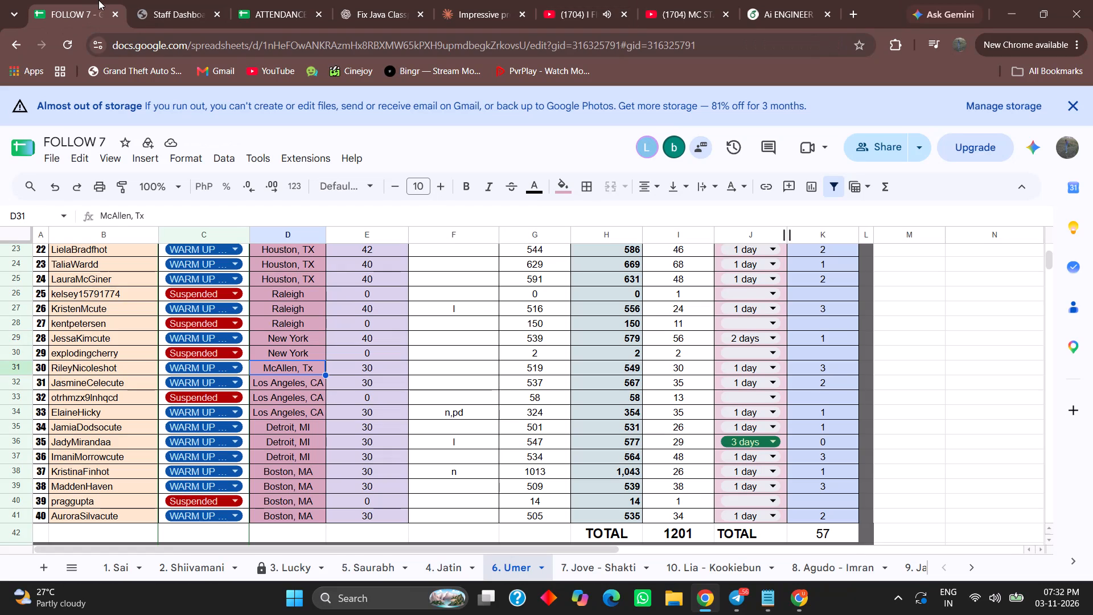
pyautogui.press('Right')
pyautogui.press('Right')
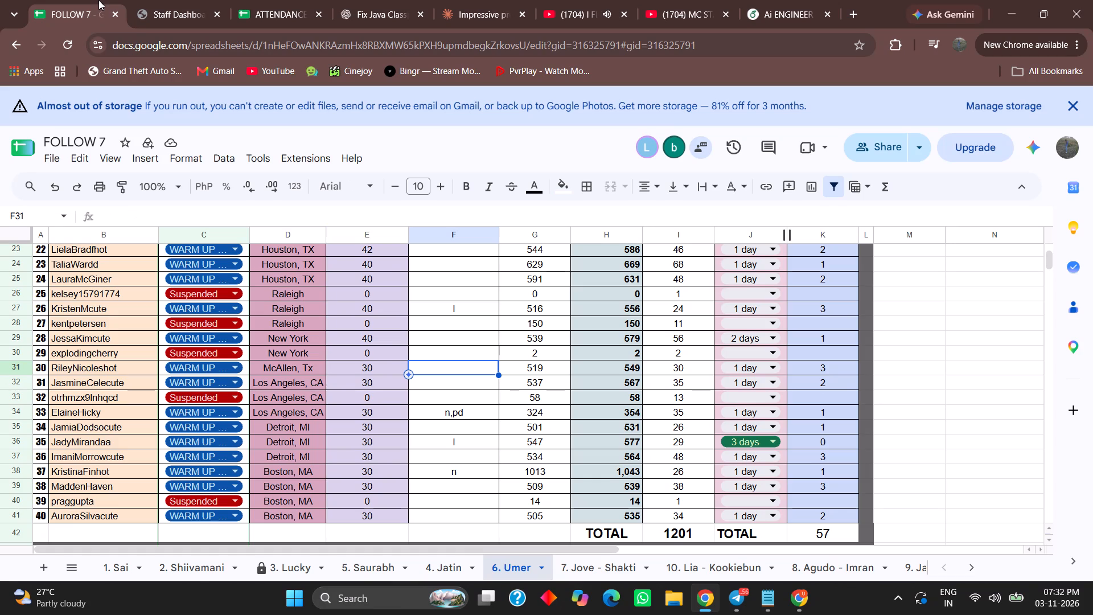
pyautogui.press('Right')
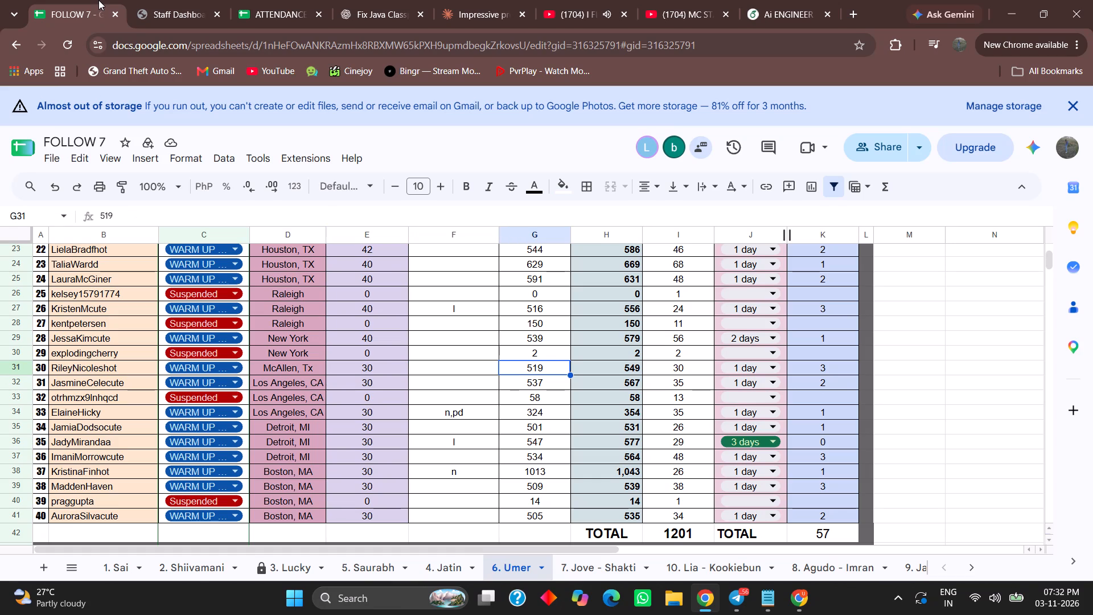
pyautogui.press('4')
pyautogui.press('BackSpace')
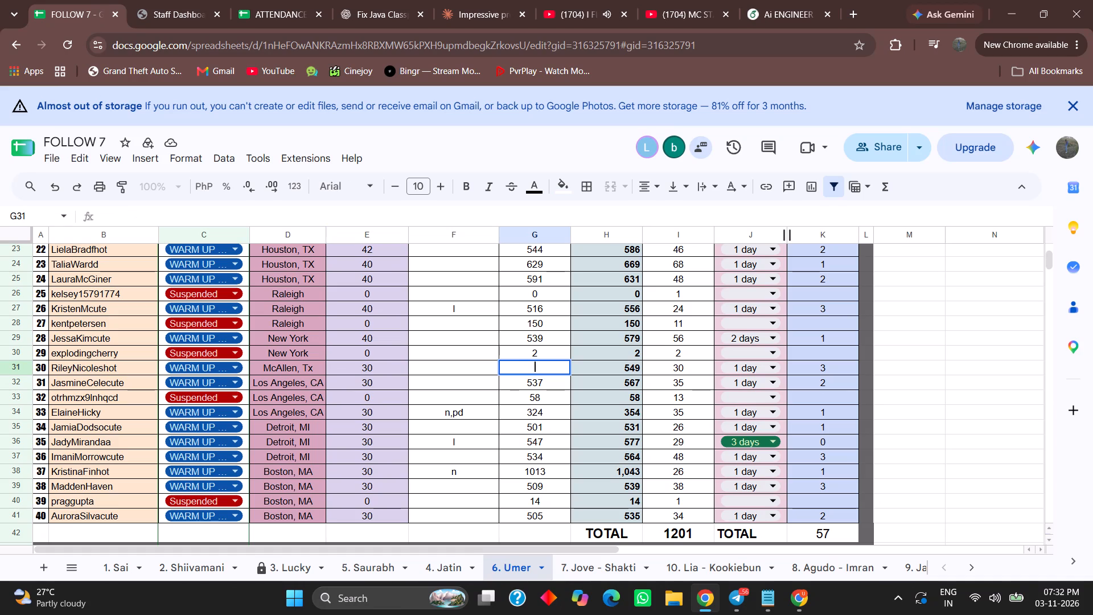
pyautogui.write('548')
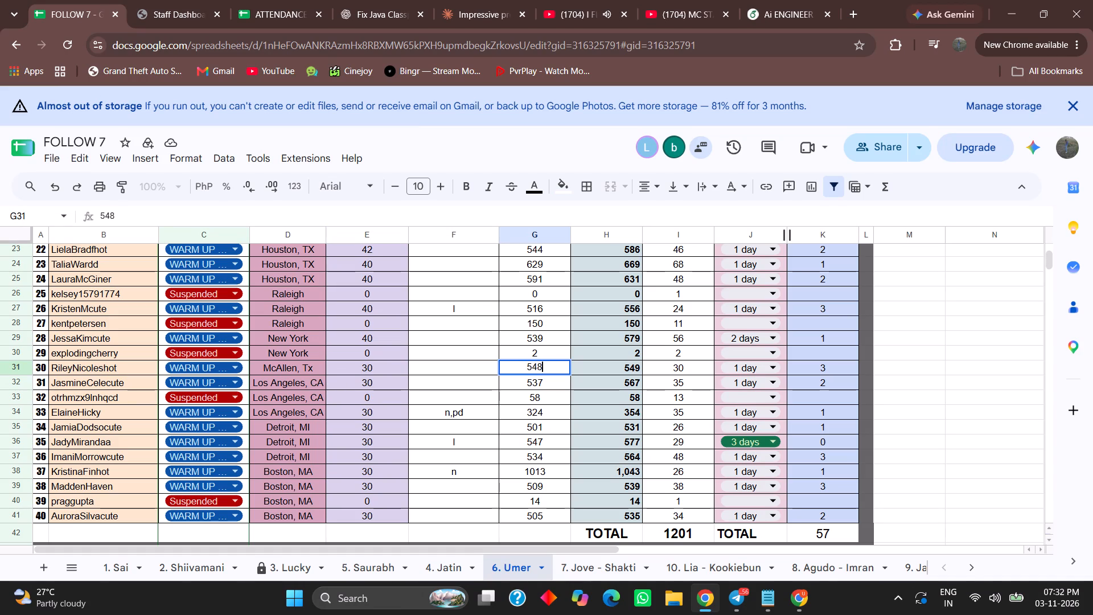
pyautogui.press('Right')
pyautogui.press('Right')
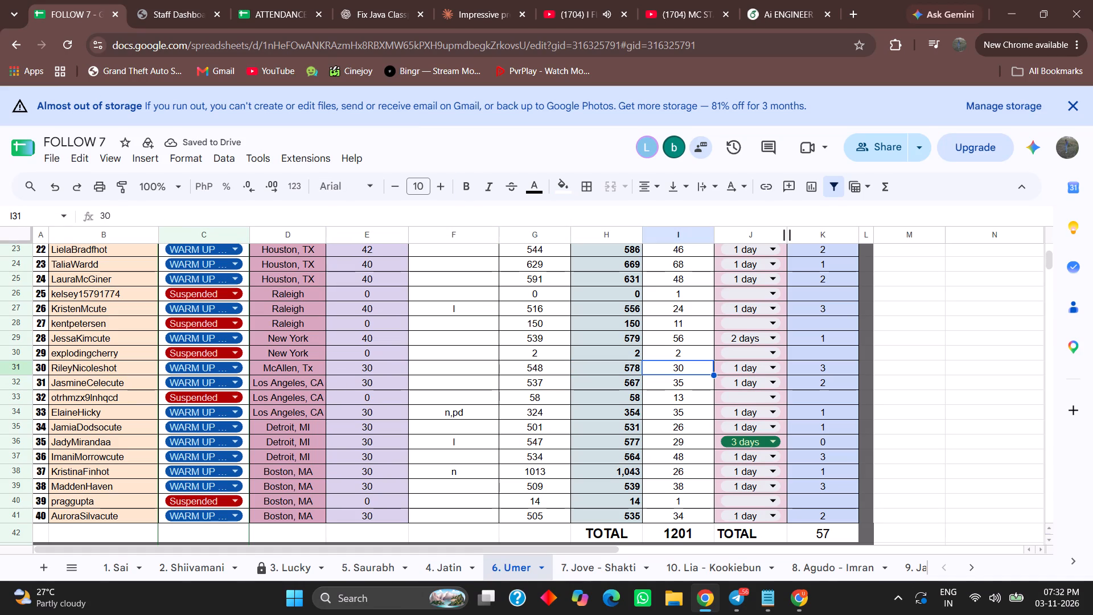
pyautogui.write('39')
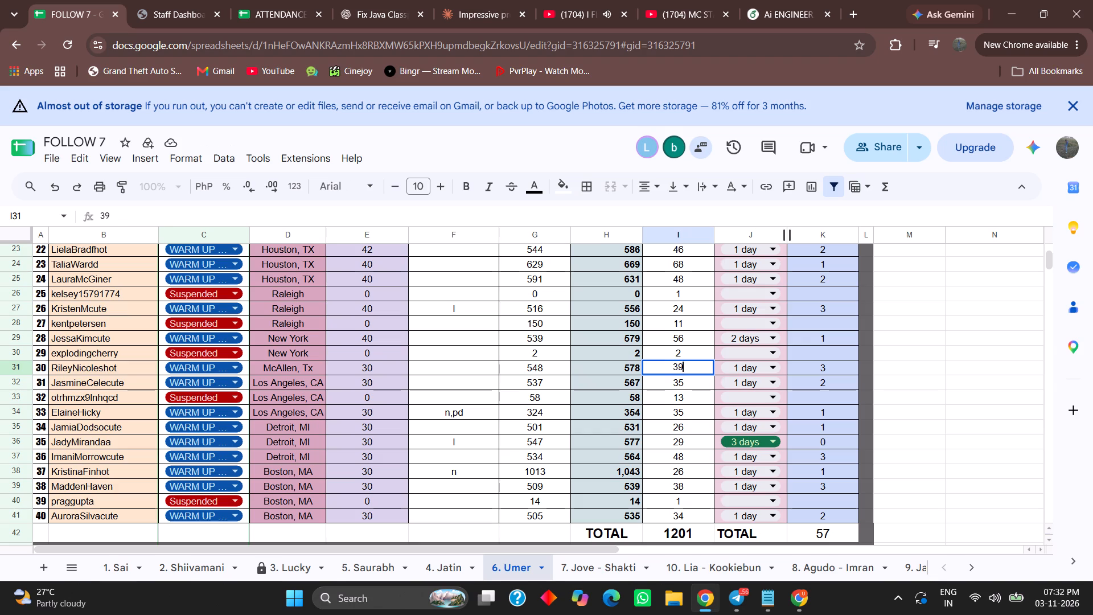
pyautogui.press('Right')
pyautogui.press('Right')
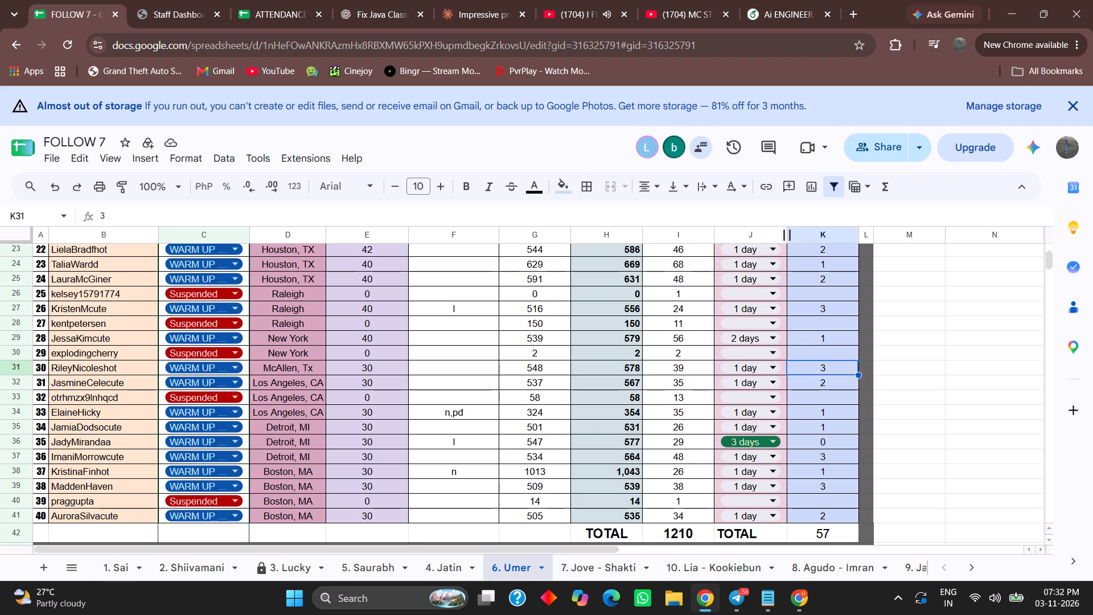
# Set the column E figure for account 30 in row 31 to 40.
pyautogui.press('Left')
pyautogui.press('Left')
pyautogui.press('Left')
pyautogui.press('Left')
pyautogui.press('Left')
pyautogui.press('Left')
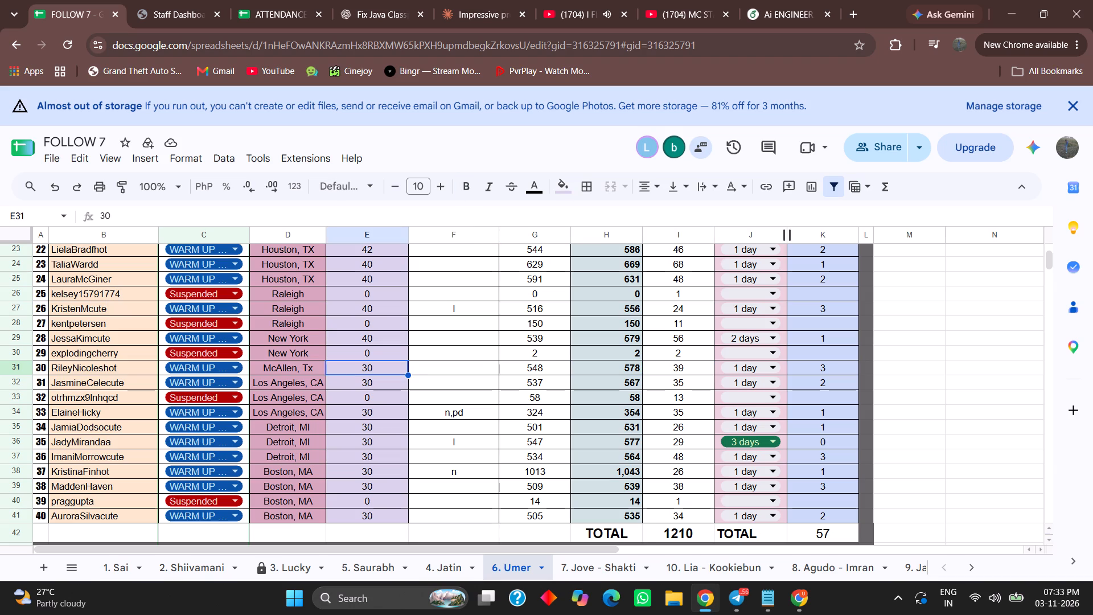
pyautogui.write('40')
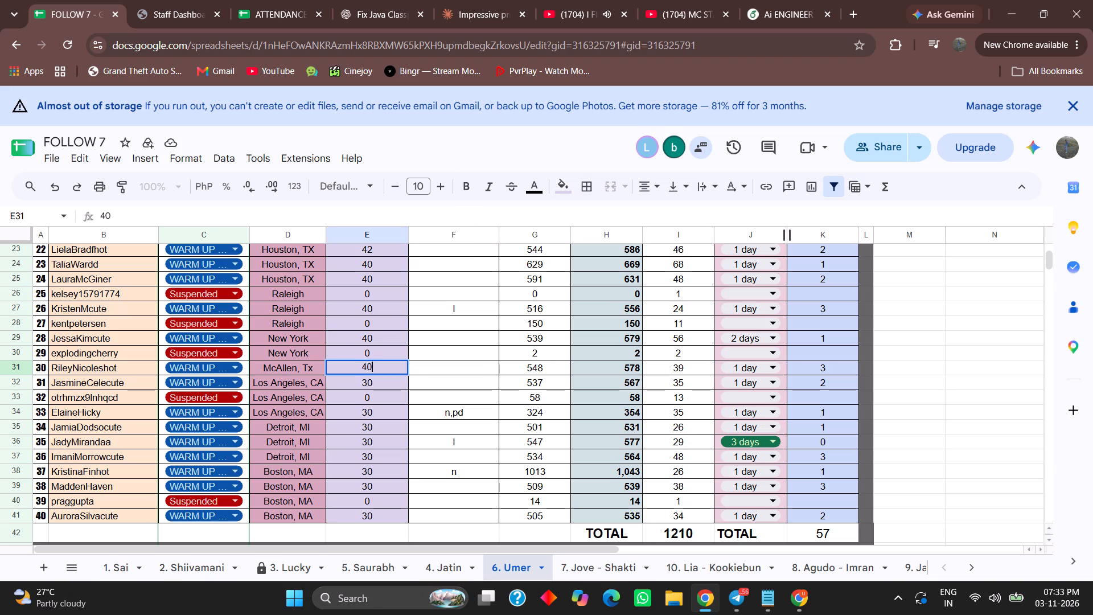
pyautogui.press('Left')
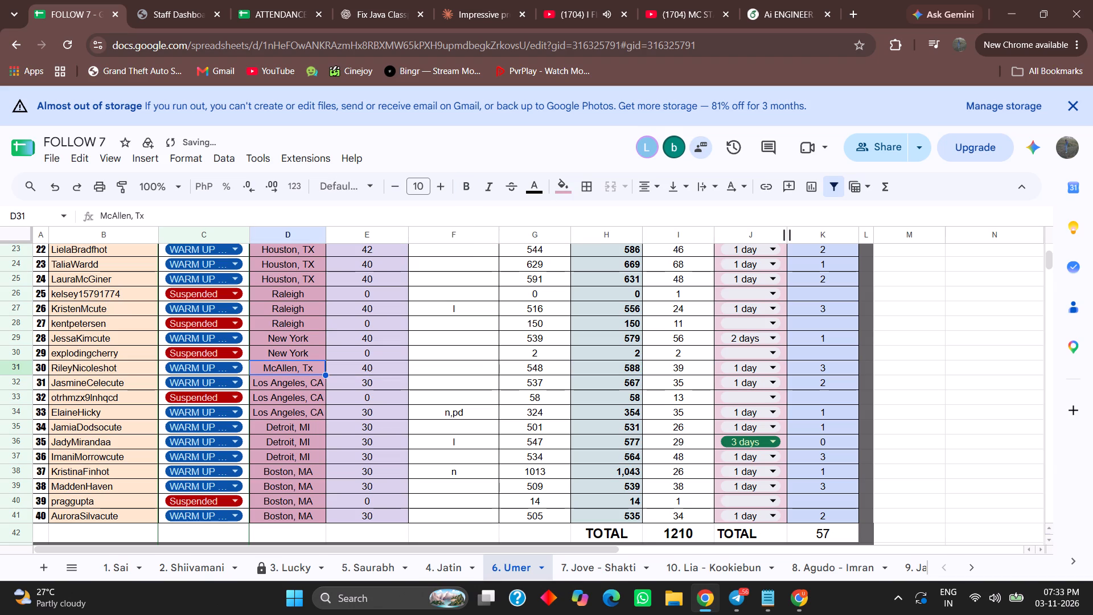
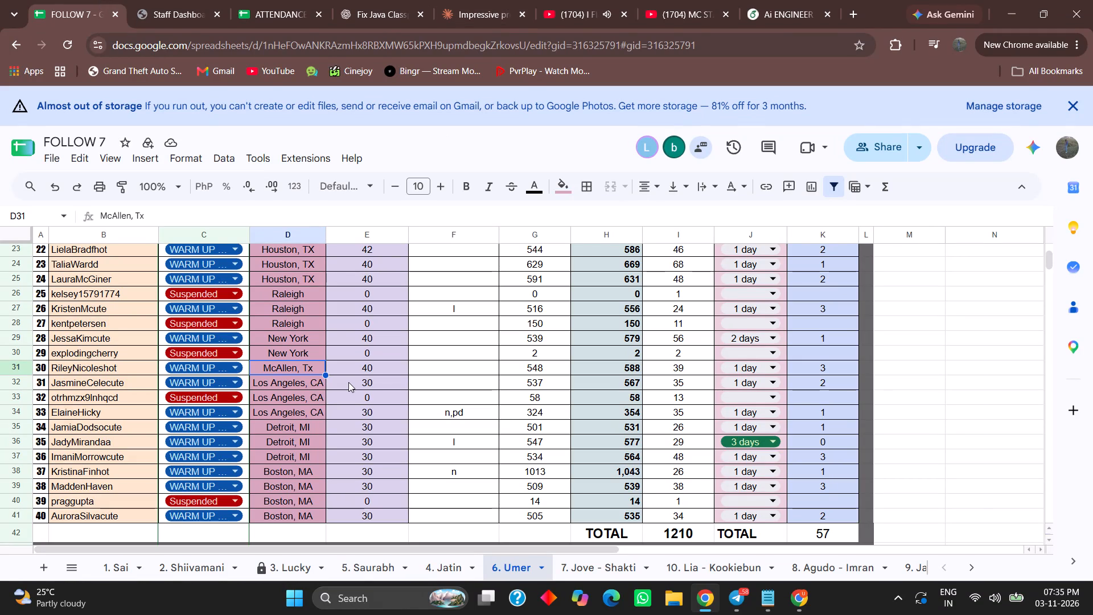
# Update account 31 in row 32 with 564 in column G and 36 in column I.
pyautogui.press('Down')
pyautogui.press('Right')
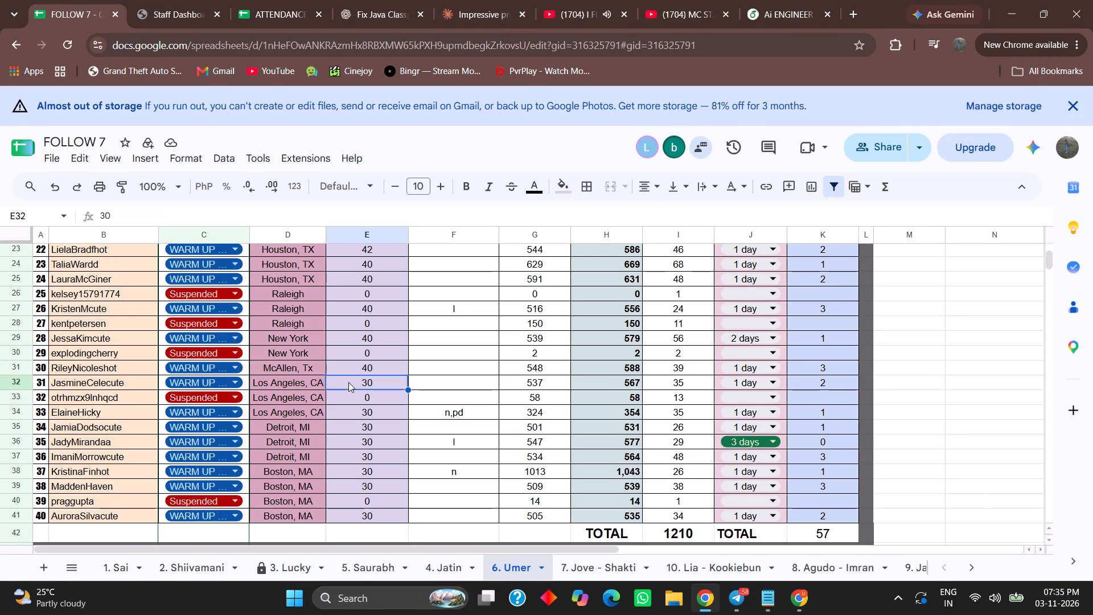
pyautogui.press('Right')
pyautogui.press('Right')
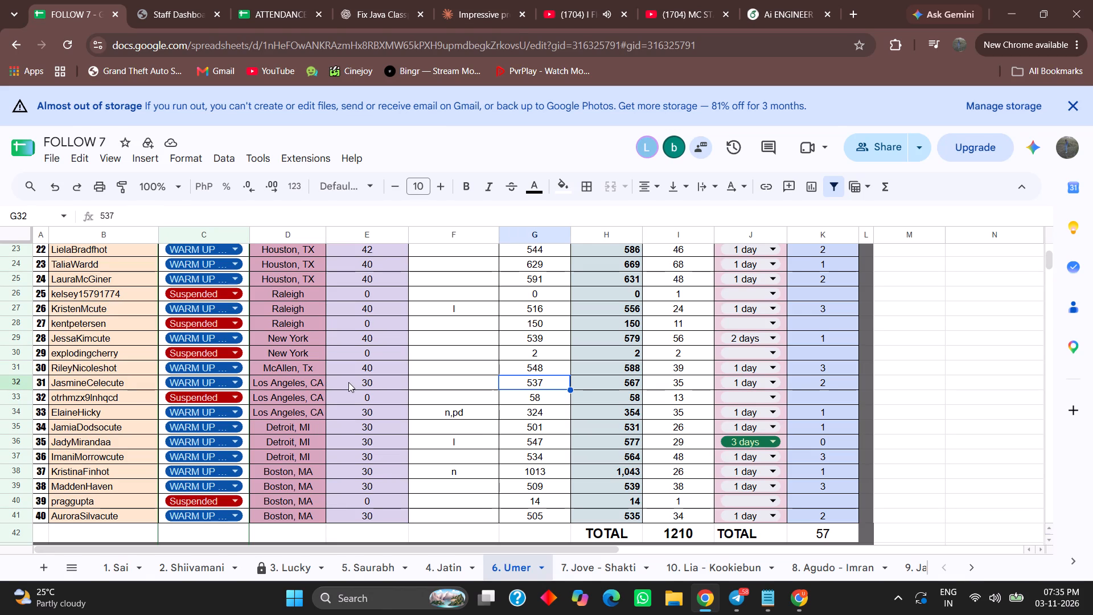
pyautogui.write('56')
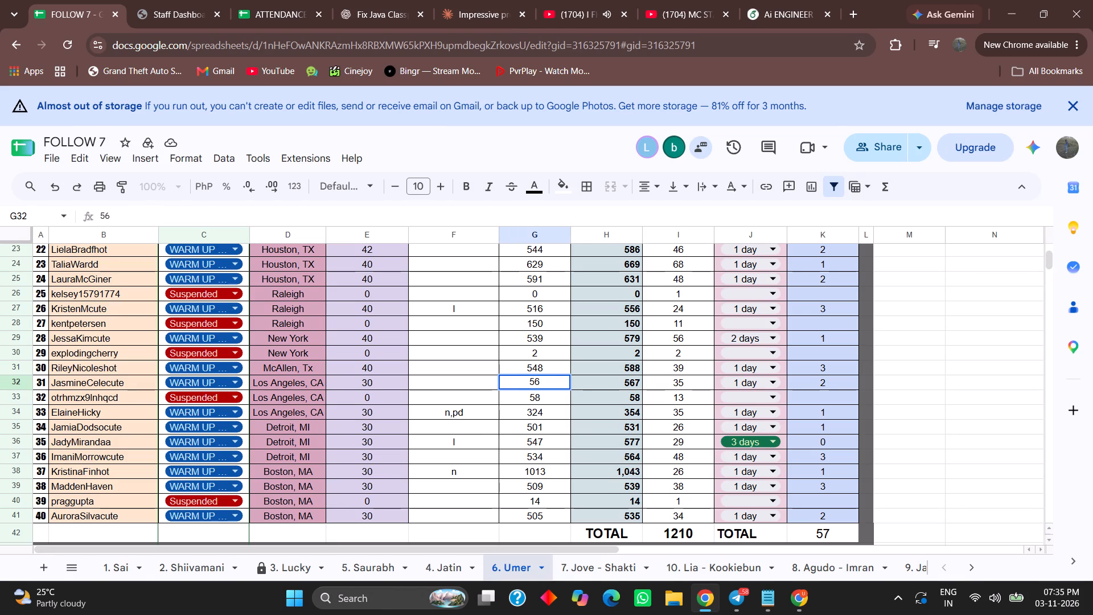
pyautogui.press('4')
pyautogui.press('Right')
pyautogui.press('Right')
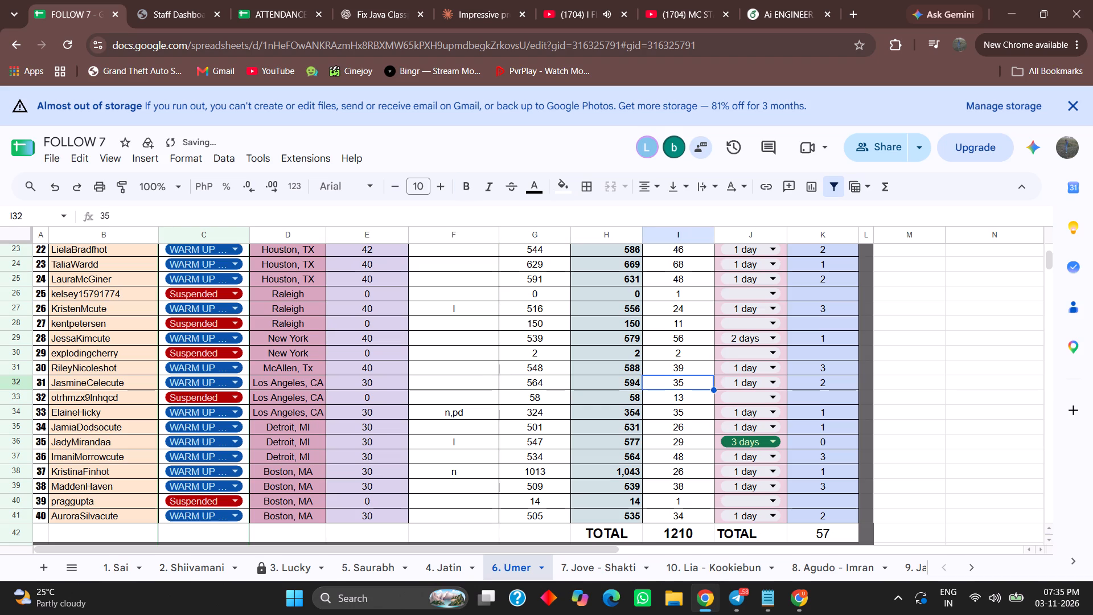
pyautogui.write('36')
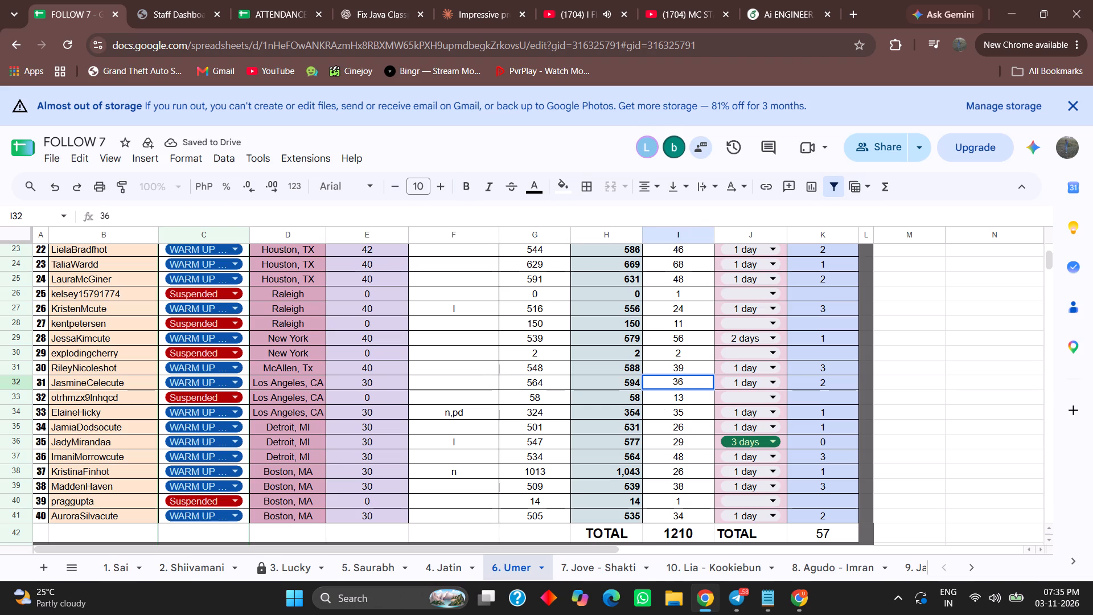
pyautogui.press('Right')
# Set account 31's column K figure in row 32 to 1 and its column E figure to 40.
pyautogui.press('Right')
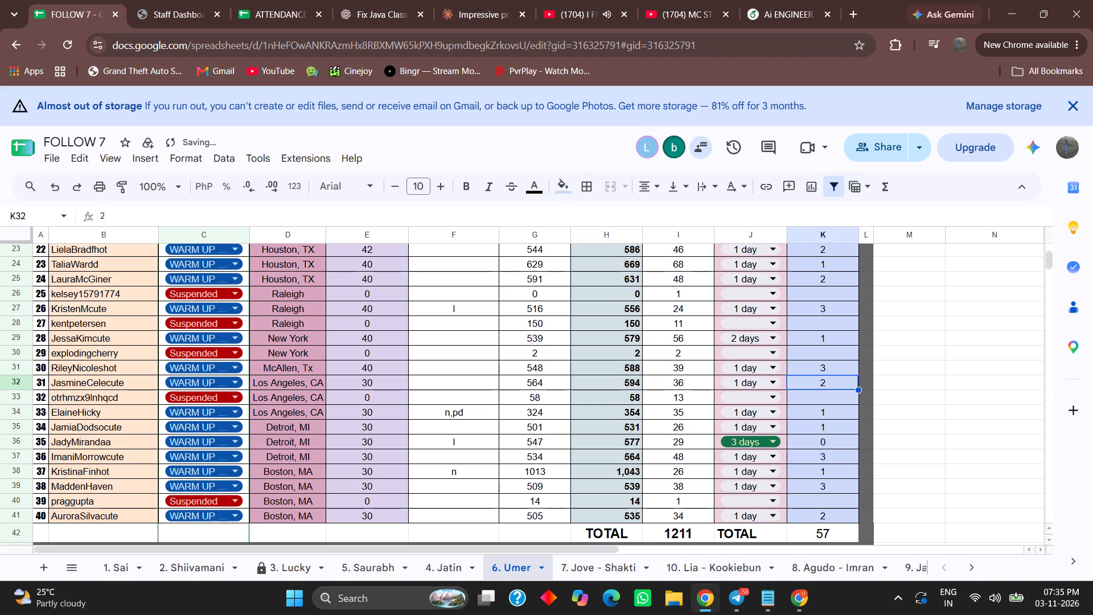
pyautogui.press('1')
pyautogui.press('Left')
pyautogui.press('Left')
pyautogui.press('Left')
pyautogui.press('Left')
pyautogui.press('Left')
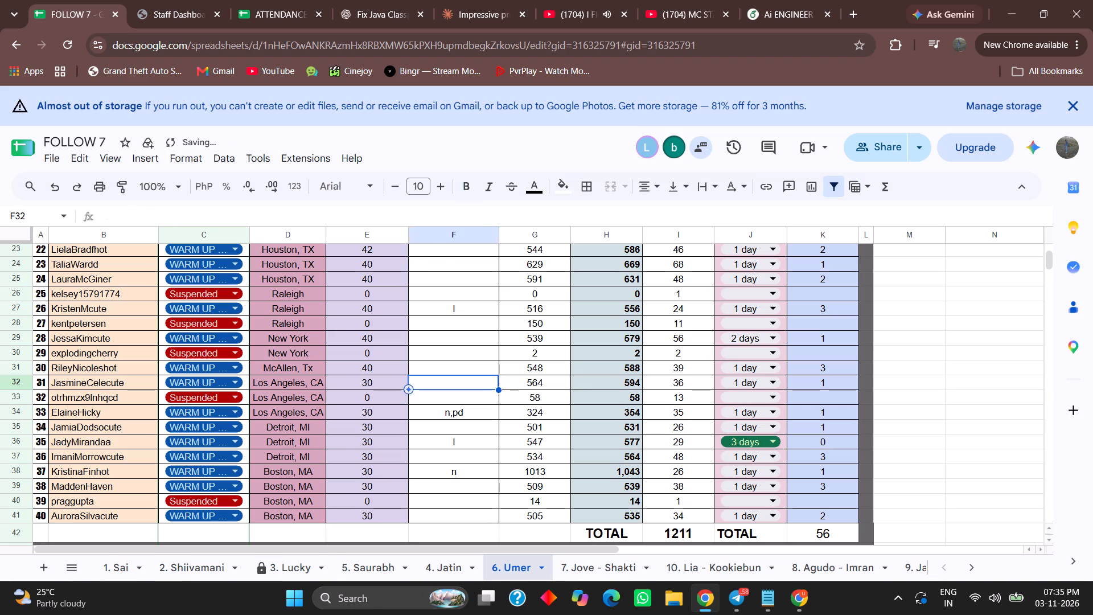
pyautogui.press('Left')
pyautogui.write('40')
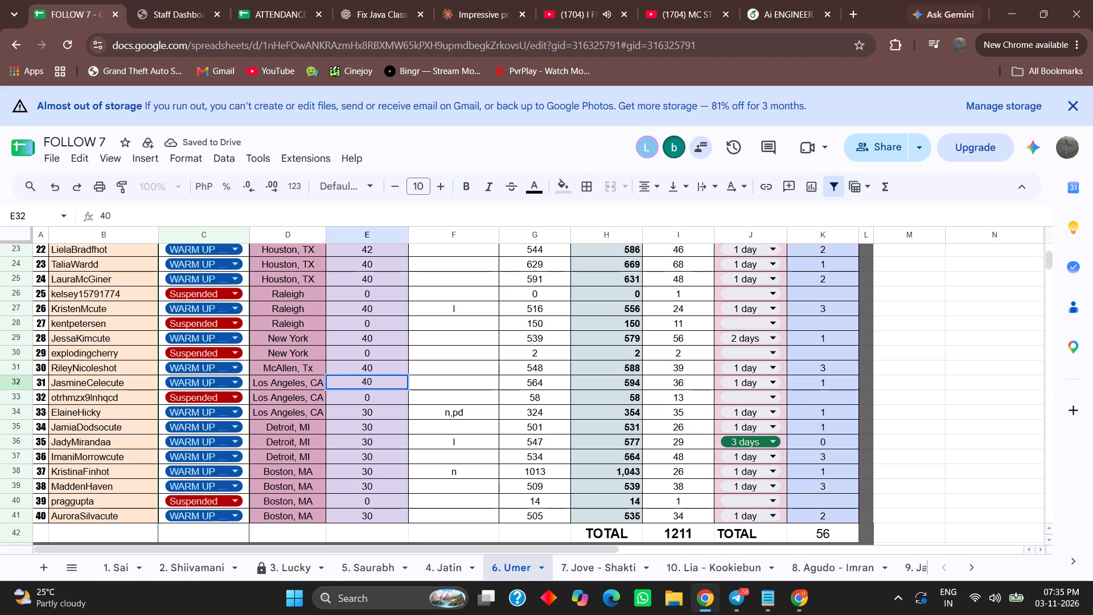
pyautogui.press('Left')
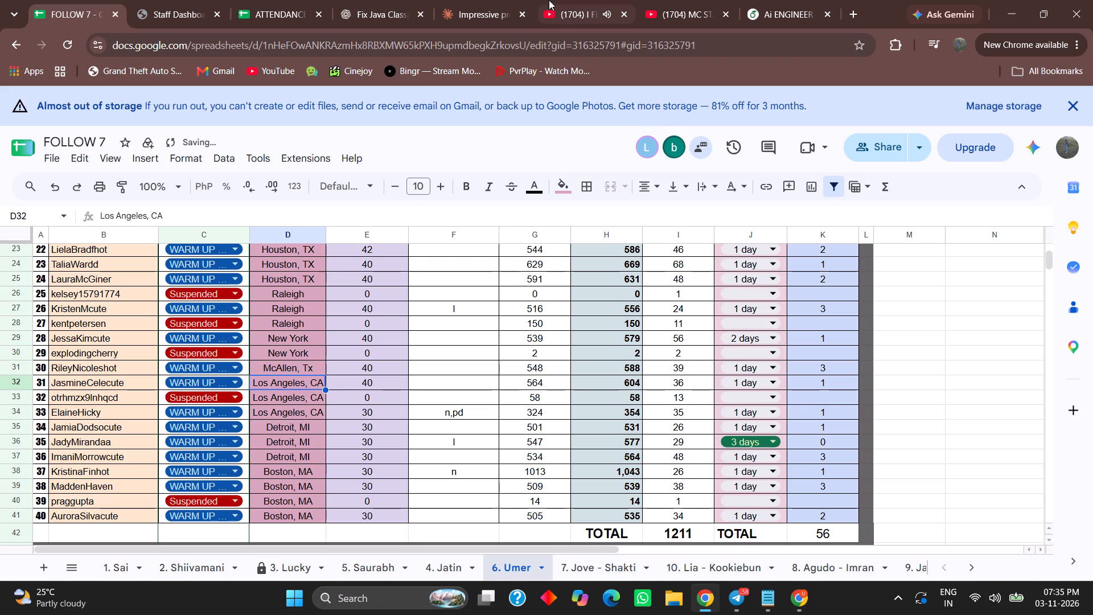
# Switch to the YouTube podcast video "I Flew A Real Life Spy To My Podcast Studio".
pyautogui.click(560, 0)
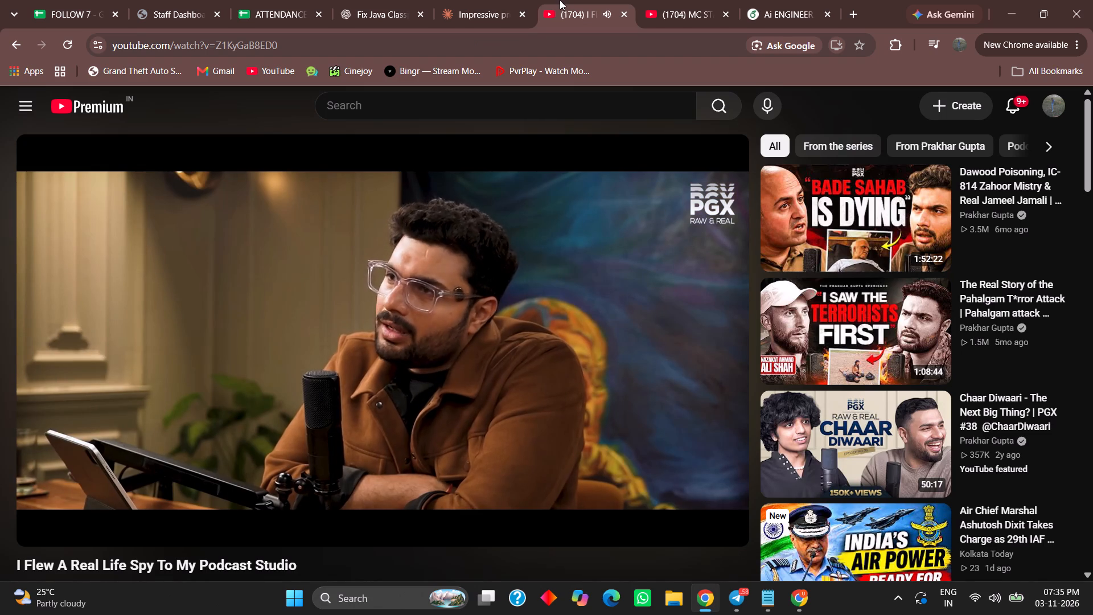
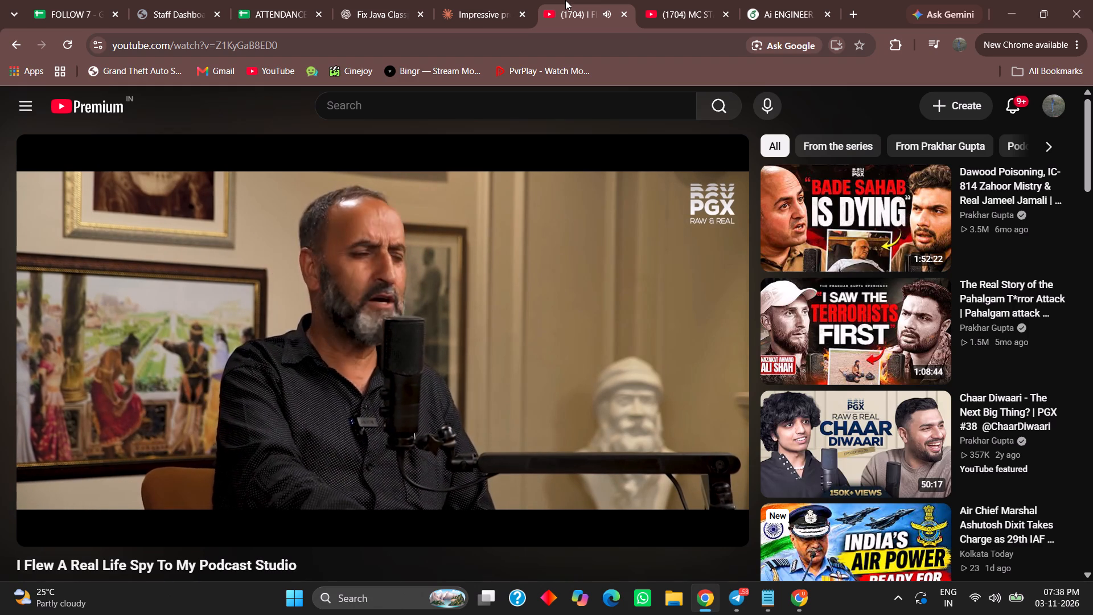
# Return to the FOLLOW 7 sheet and update account 34 in row 35 with 529 in column G and 27 in column I.
pyautogui.click(70, 1)
pyautogui.press('Down')
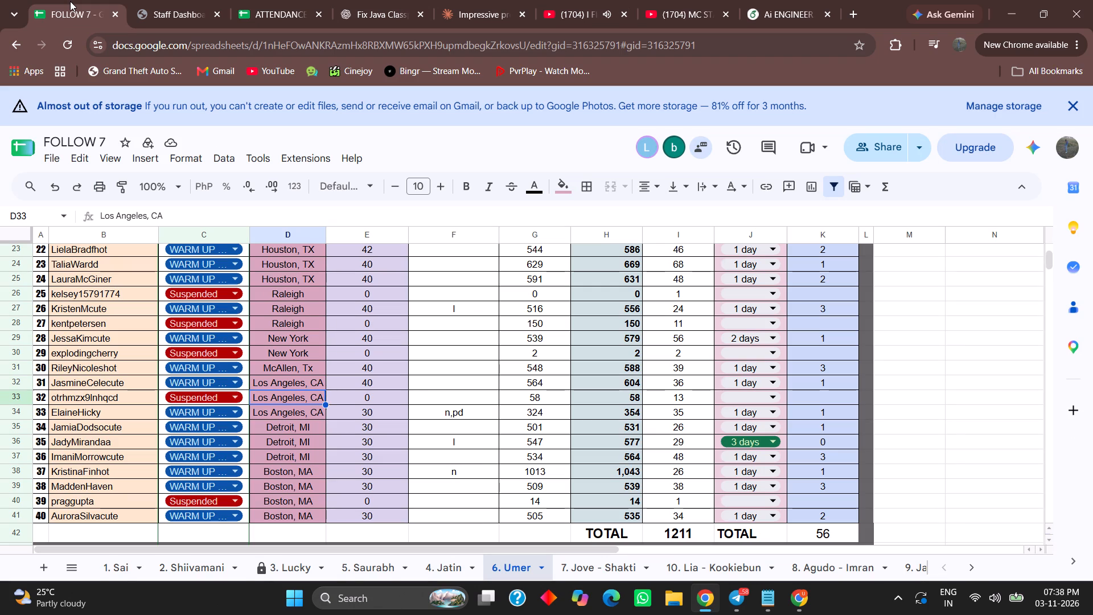
pyautogui.press('Down')
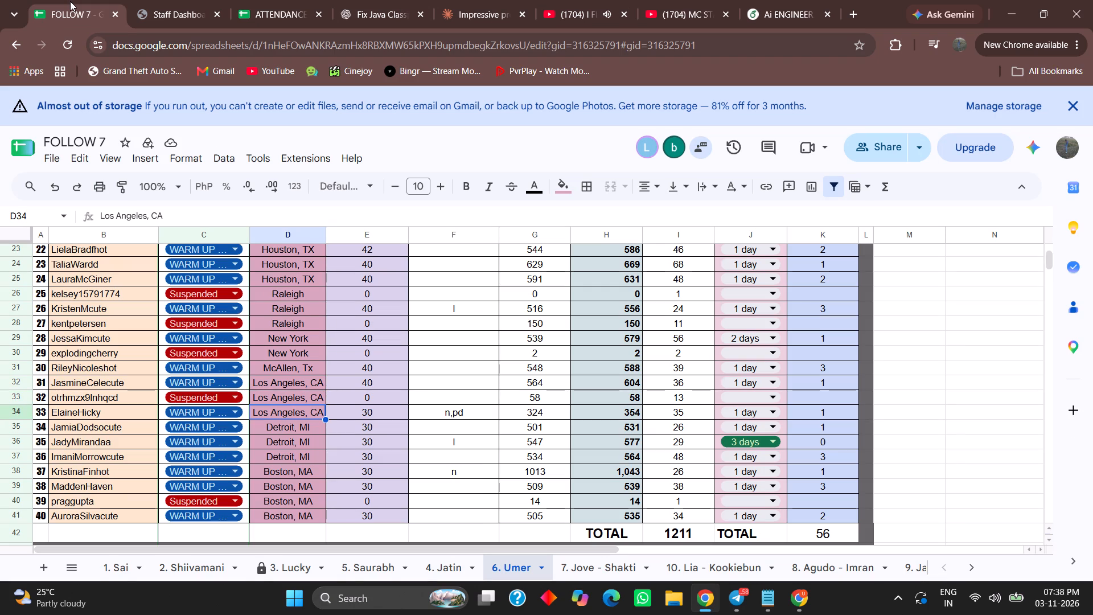
pyautogui.press('Down')
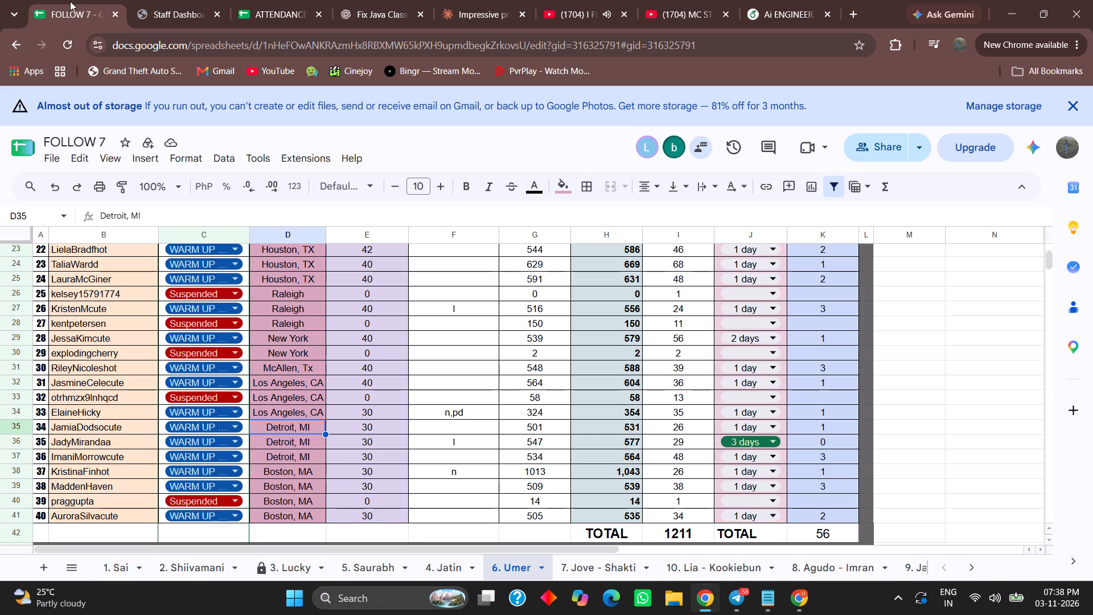
pyautogui.press('Right')
pyautogui.press('Right')
pyautogui.press('Right')
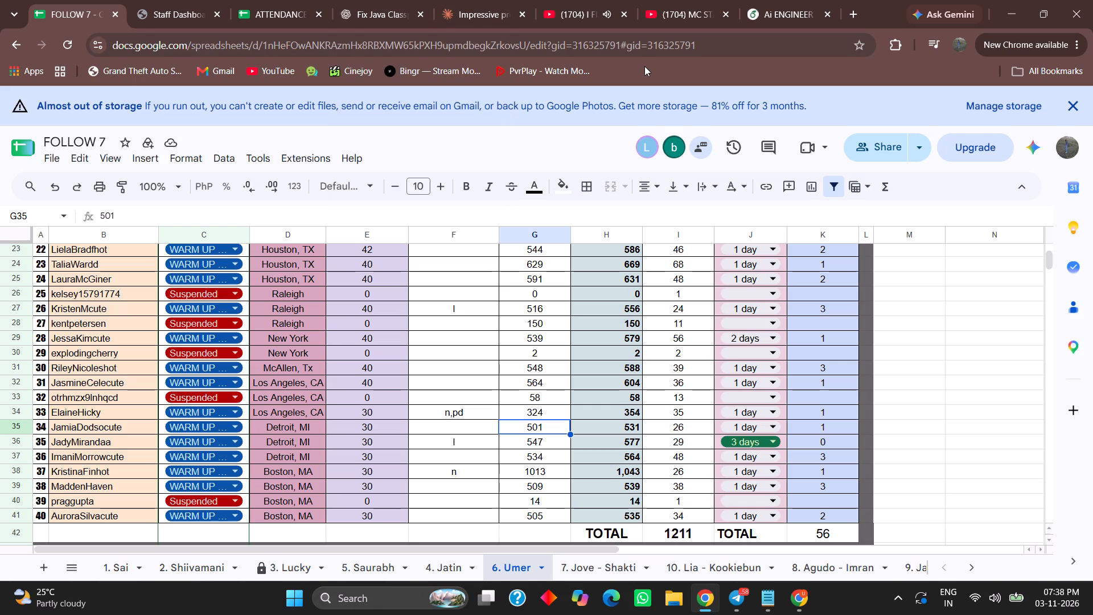
pyautogui.press('5')
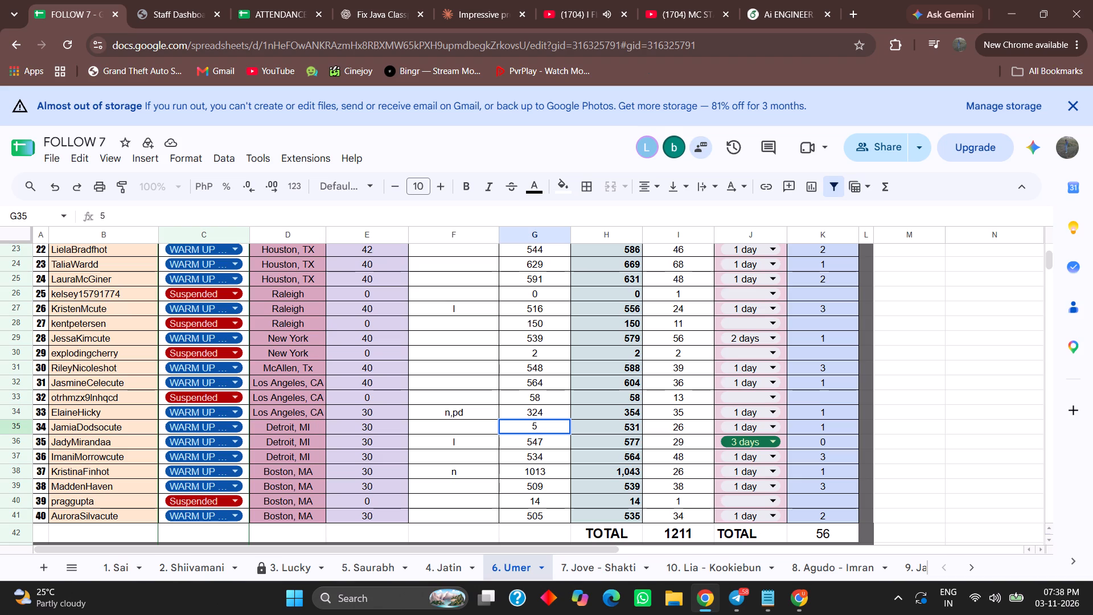
pyautogui.write('29')
pyautogui.press('Right')
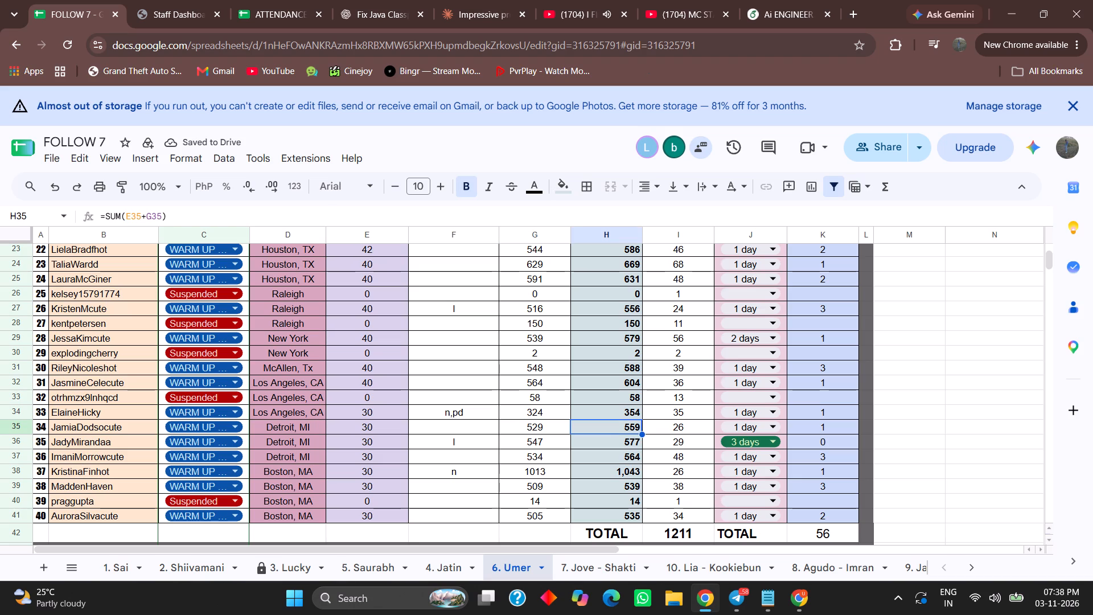
pyautogui.press('Right')
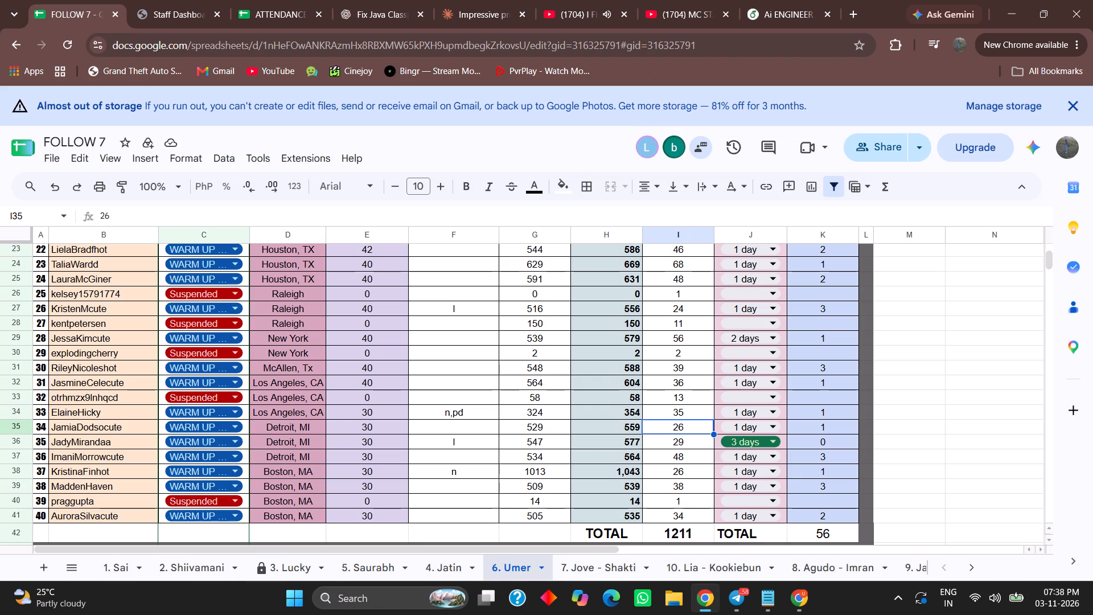
pyautogui.press('2')
pyautogui.press('7')
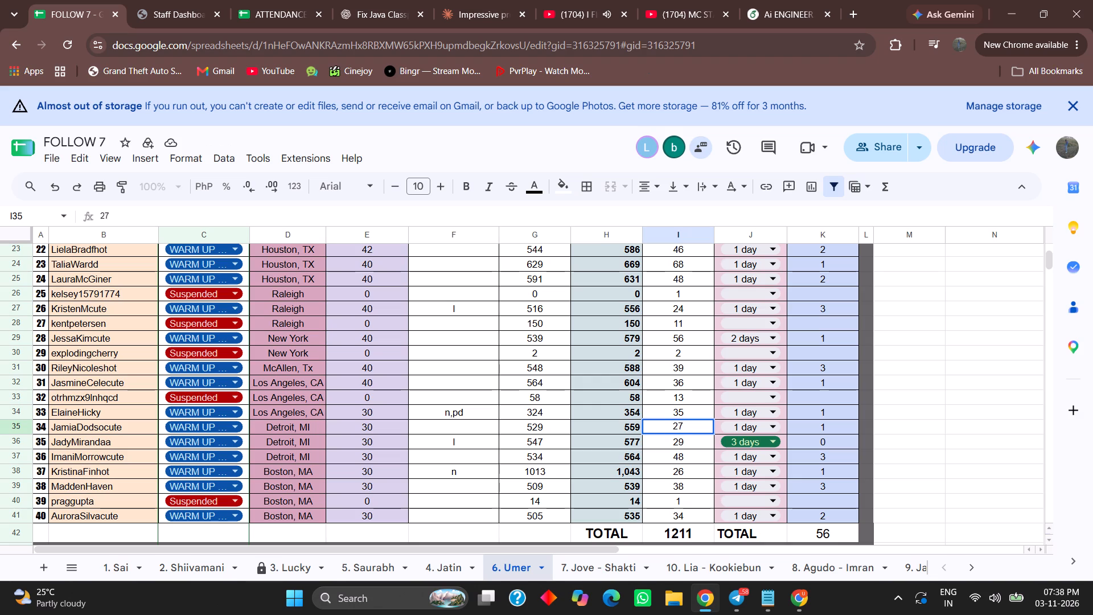
pyautogui.press('Right')
# Set account 34's column E figure in row 35 to 40.
pyautogui.press('Right')
pyautogui.press('Left')
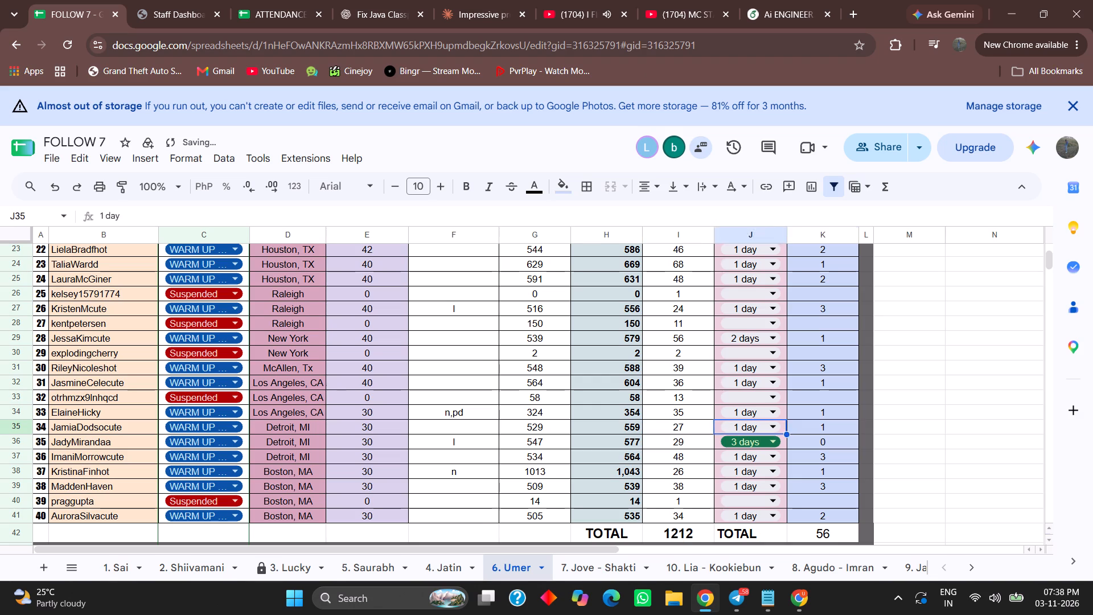
pyautogui.press('Left')
pyautogui.press('Left')
pyautogui.press('Left')
pyautogui.press('Left')
pyautogui.press('Left')
pyautogui.press('Left')
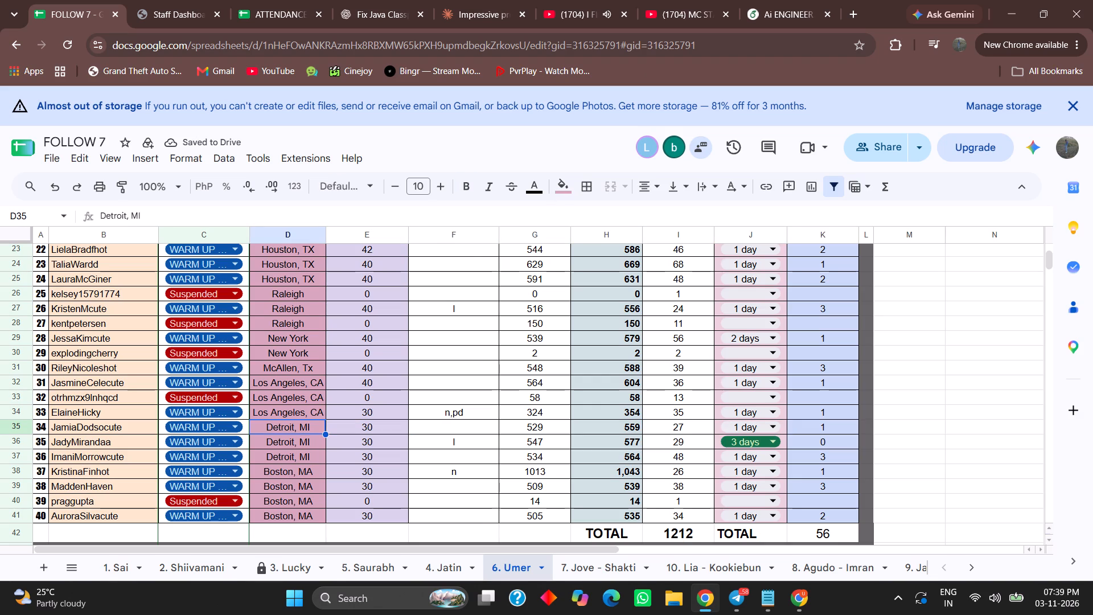
pyautogui.press('Right')
pyautogui.write('40')
pyautogui.press('Right')
pyautogui.press('Left')
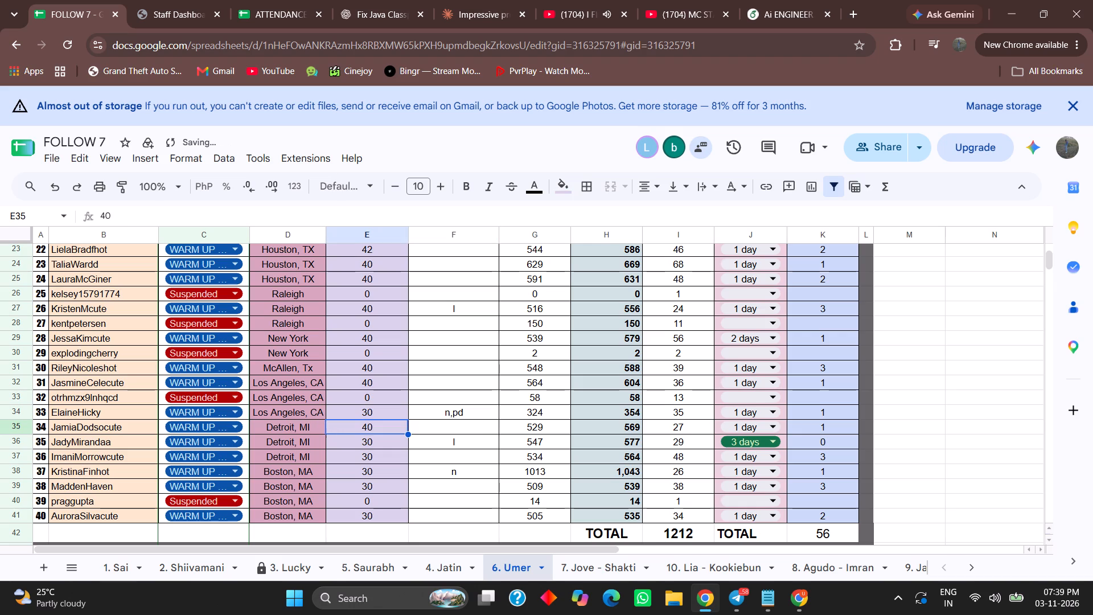
pyautogui.press('Left')
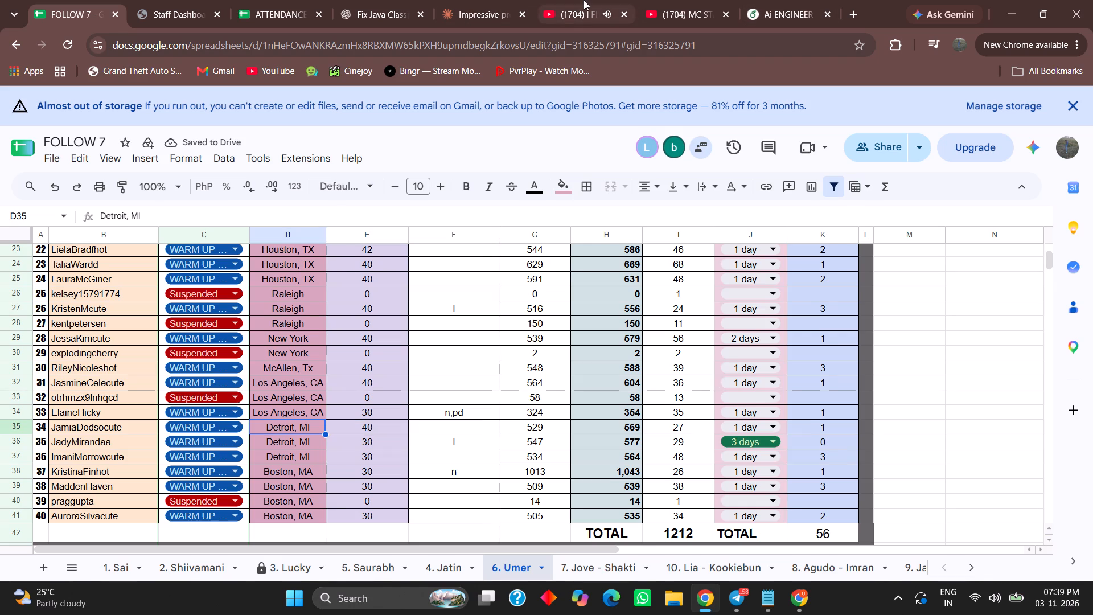
# Switch to the YouTube podcast video "I Flew A Real Life Spy To My Podcast Studio".
pyautogui.click(584, 0)
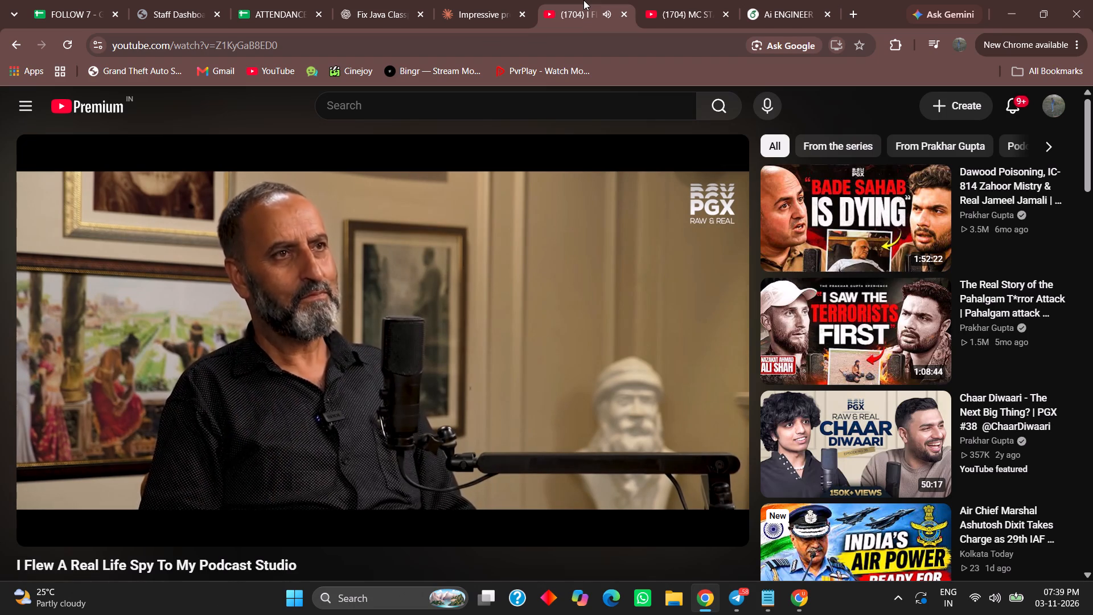
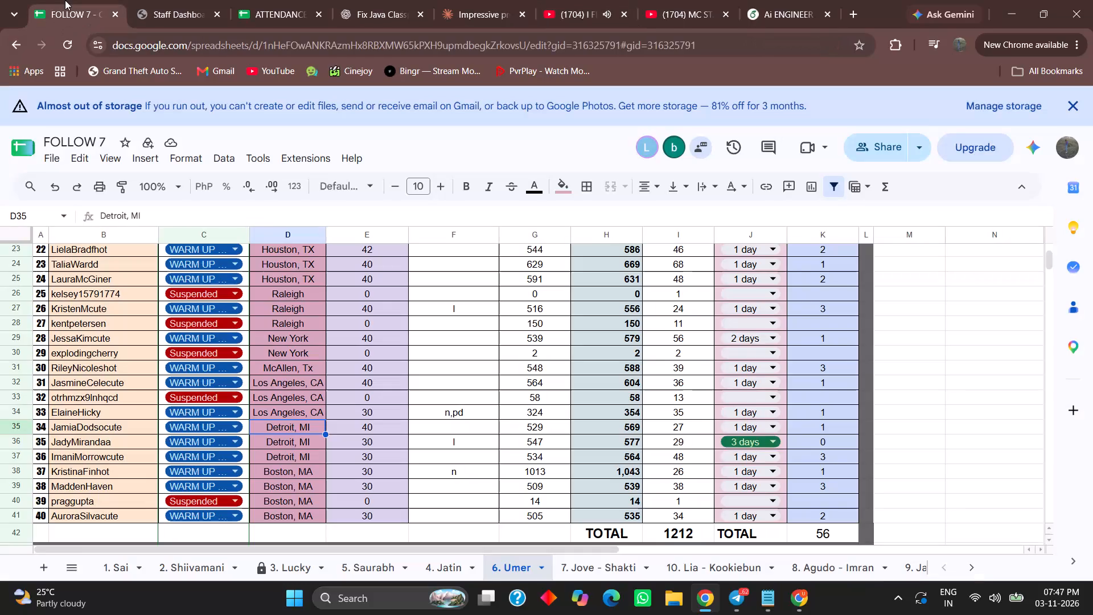
# Go to account 35's column G figure in row 36 of the 6. Umer sheet.
pyautogui.press('Down')
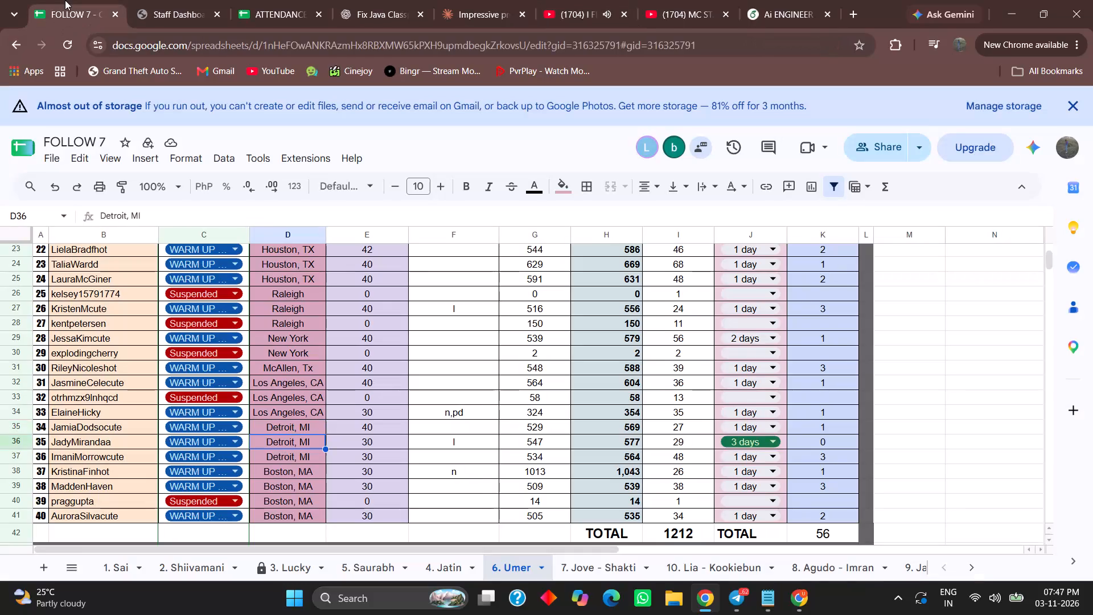
pyautogui.press('Right')
pyautogui.press('Right')
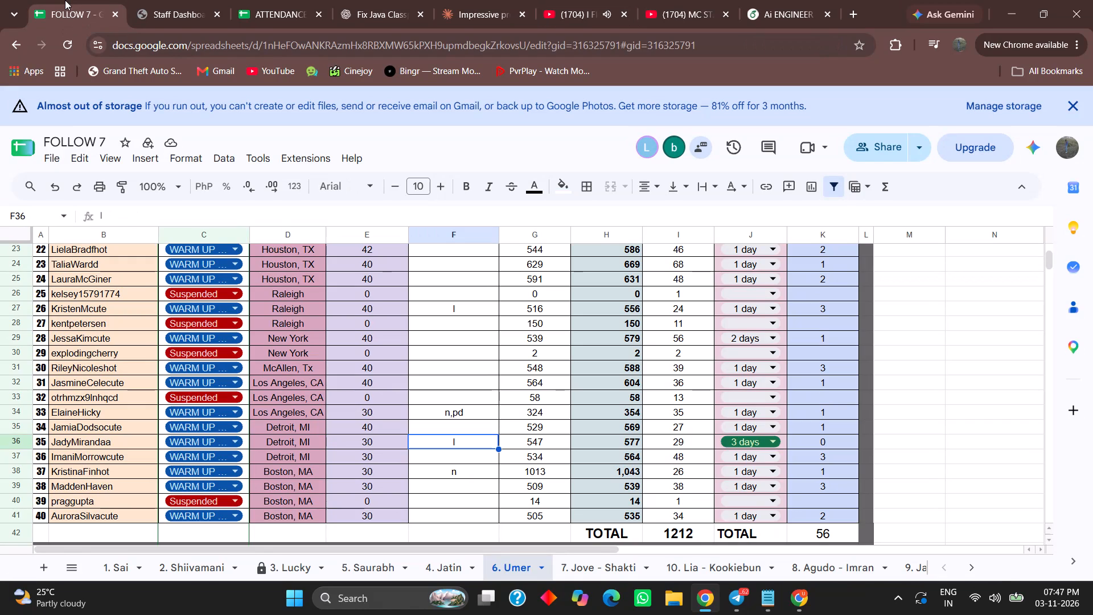
pyautogui.press('Right')
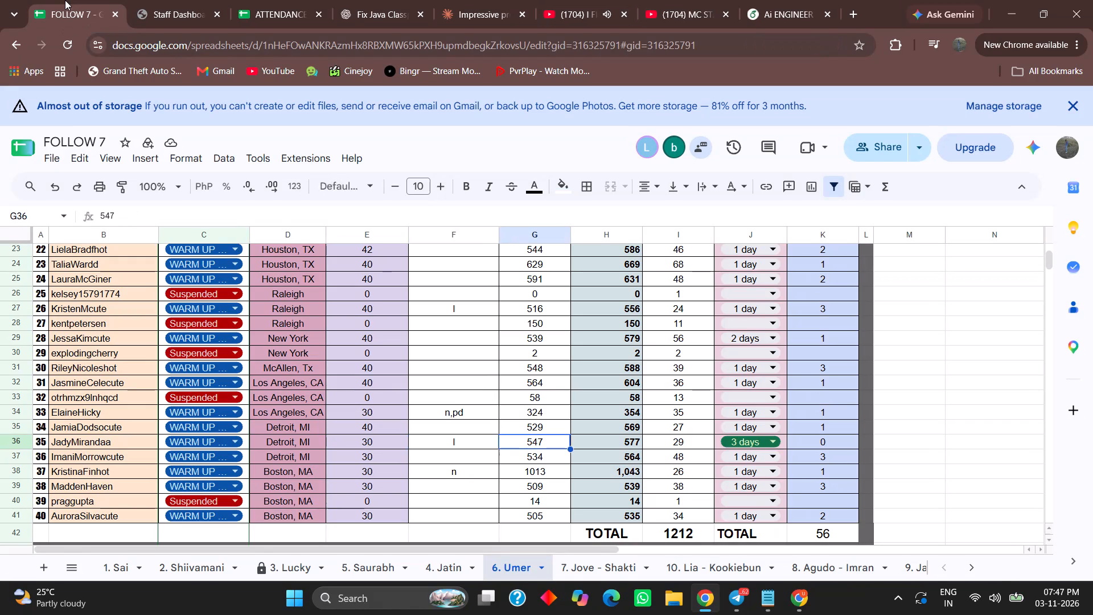
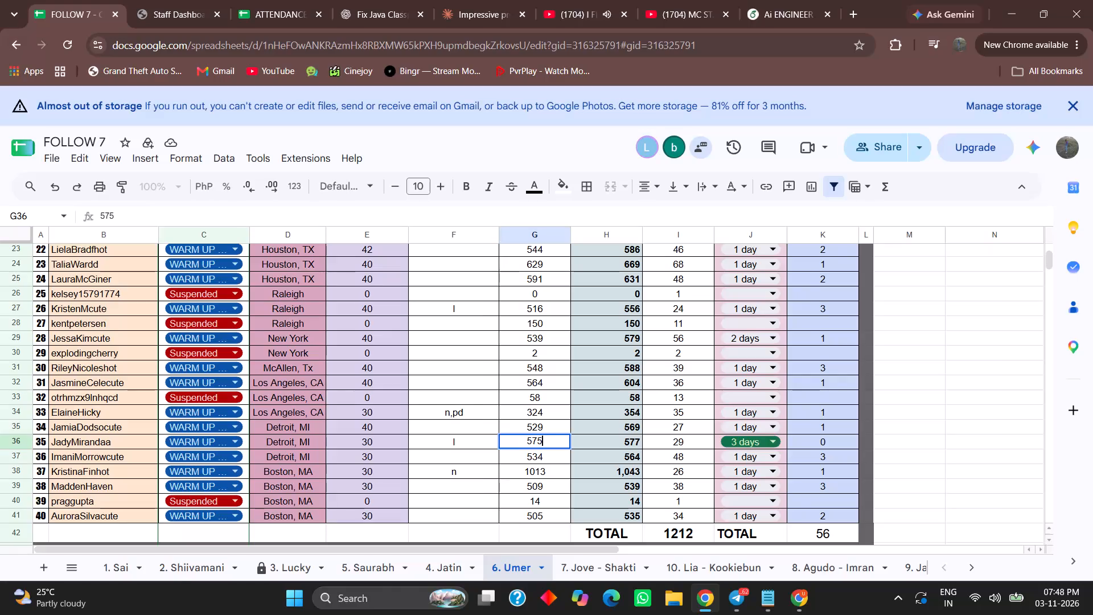
# Complete account 35's figures in row 36 with 575 in column G, 27 in column I and 4 days in column J.
pyautogui.press('Right')
pyautogui.press('Right')
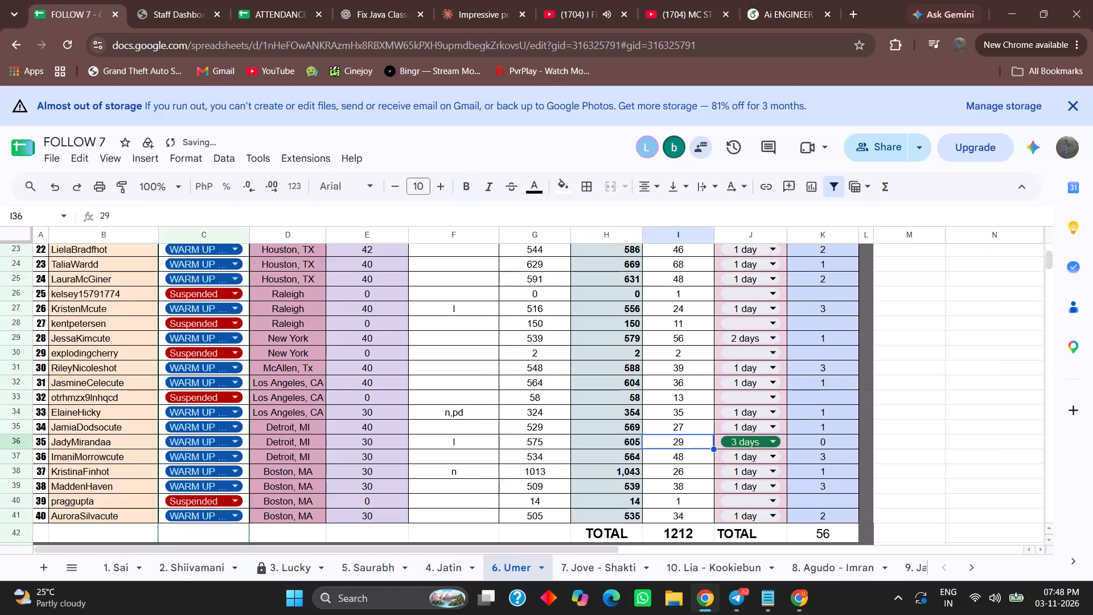
pyautogui.press('2')
pyautogui.press('7')
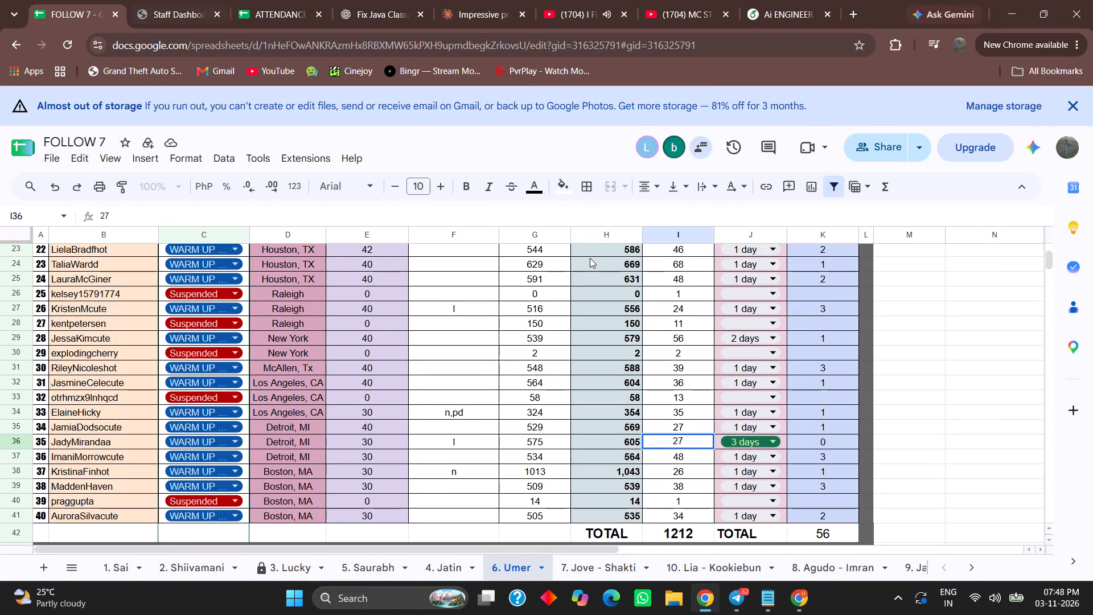
pyautogui.click(771, 441)
pyautogui.click(758, 534)
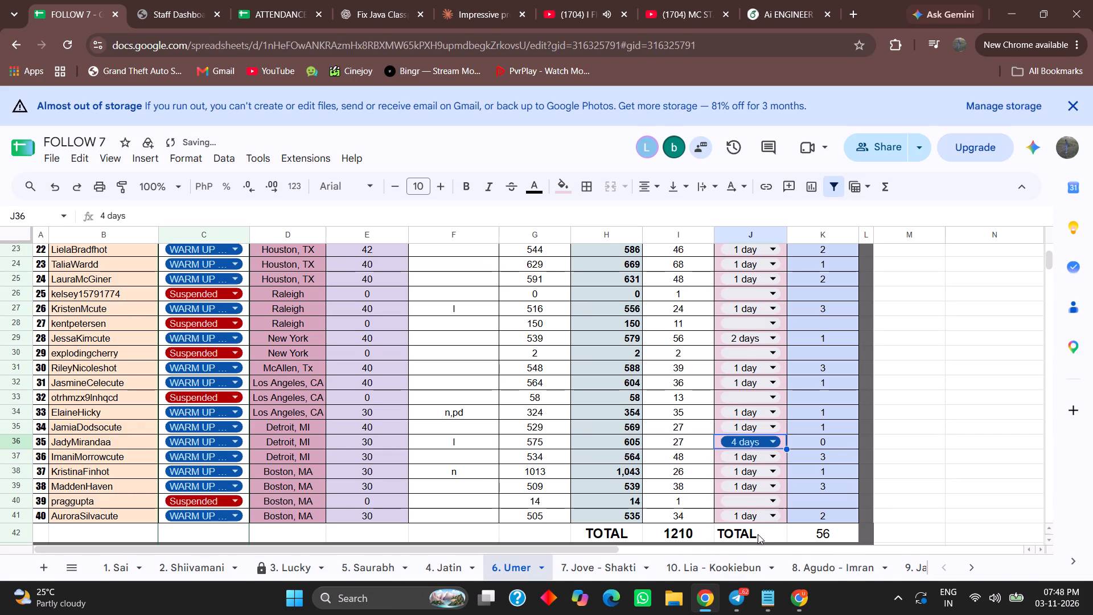
pyautogui.click(838, 443)
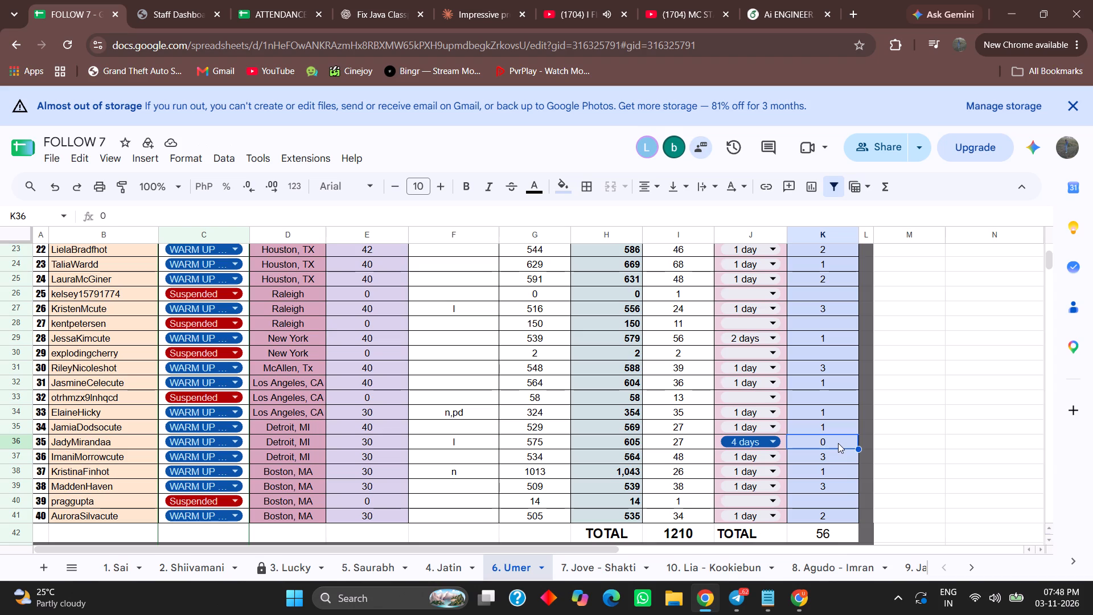
# Set account 35's column E figure in row 36 to 40.
pyautogui.press('Left')
pyautogui.press('Left')
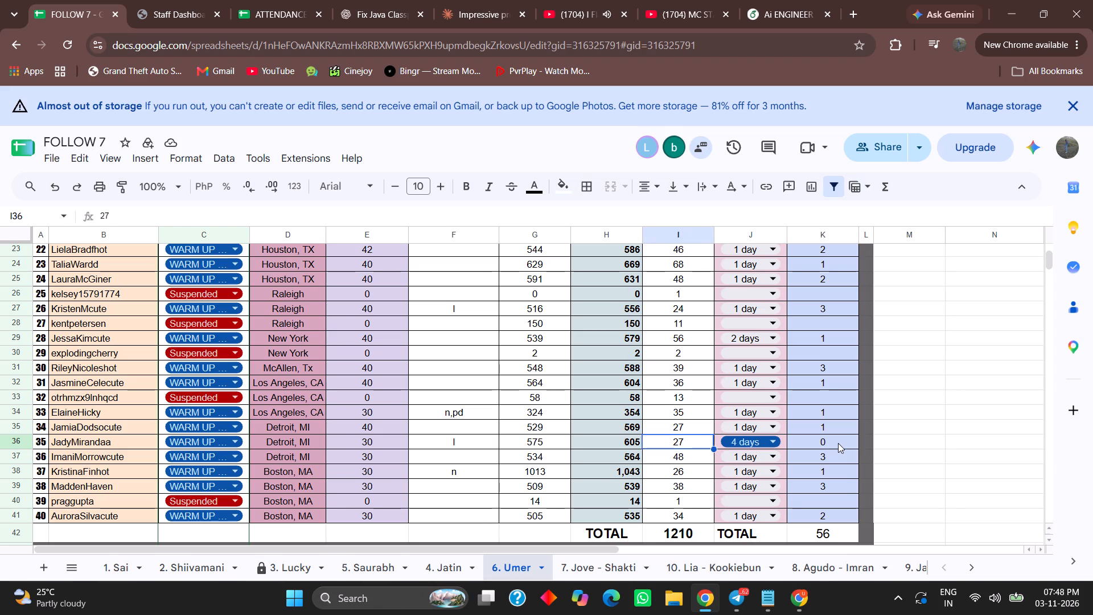
pyautogui.press('Left')
pyautogui.press('Left')
pyautogui.press('Left')
pyautogui.press('Left')
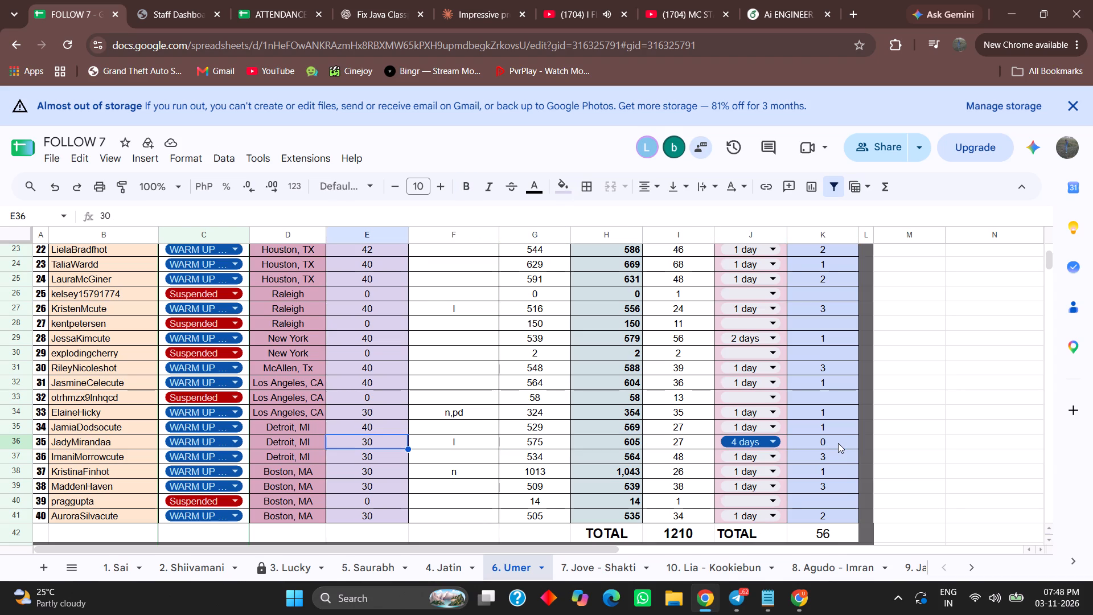
pyautogui.write('40')
pyautogui.press('Right')
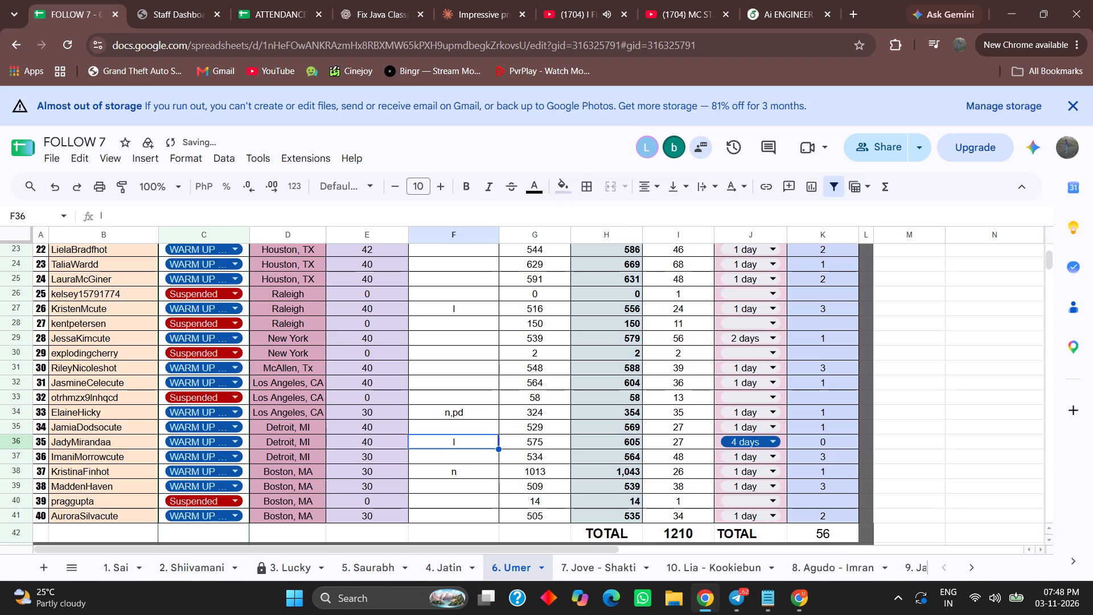
pyautogui.press('Left')
pyautogui.press('Left')
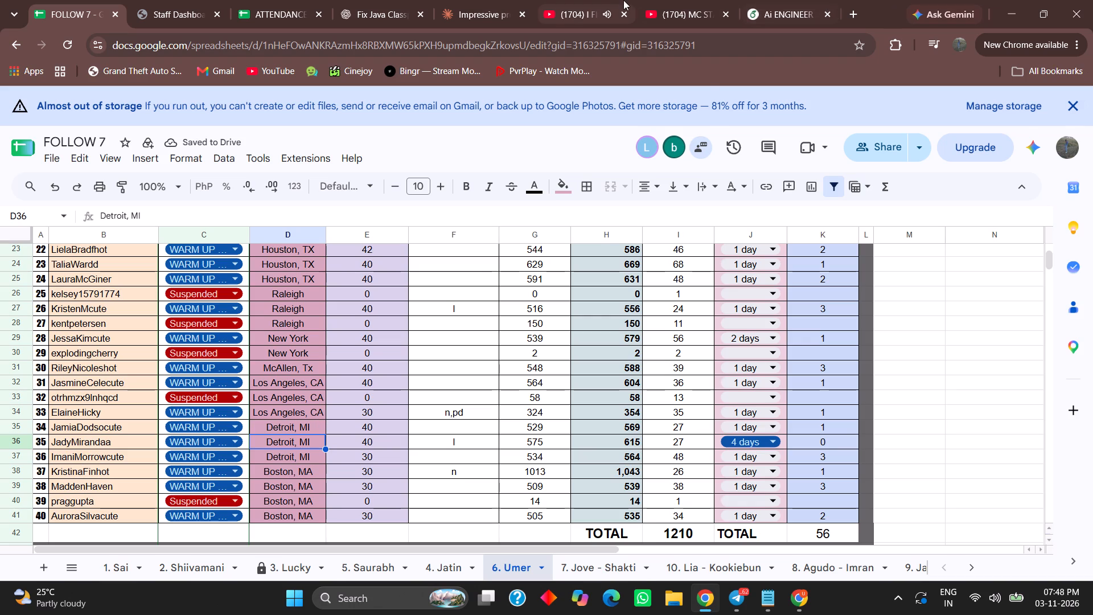
# Switch to the YouTube podcast video that is playing audio.
pyautogui.click(595, 0)
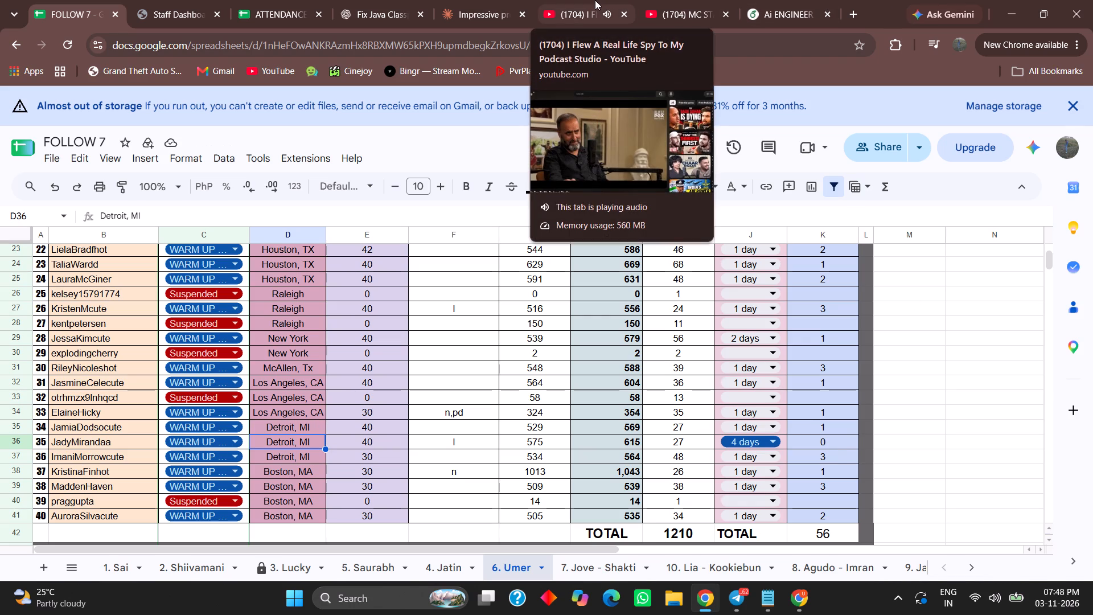
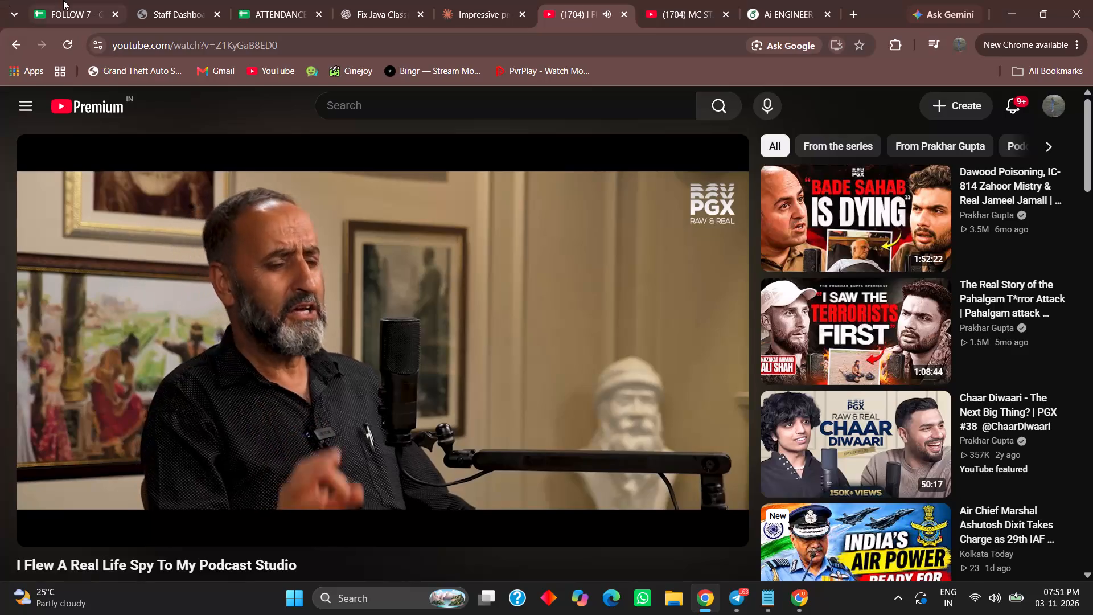
# On the 6. Umer sheet of FOLLOW 7, update account 36's row 37 with 560 in column G, 49 in column I and 1 in column K.
pyautogui.click(63, 0)
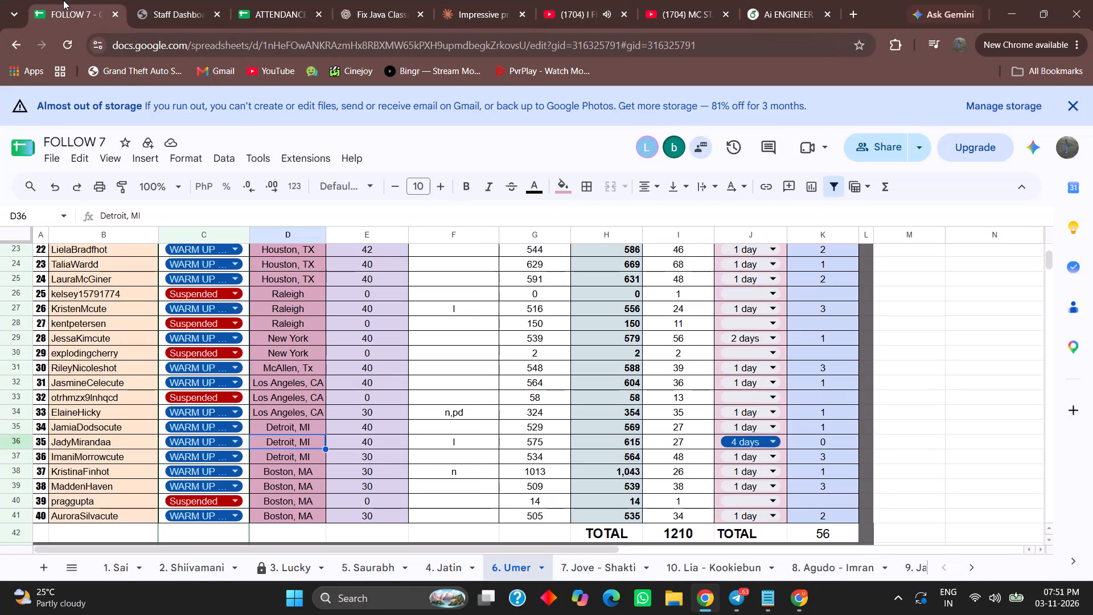
pyautogui.press('Down')
pyautogui.press('Right')
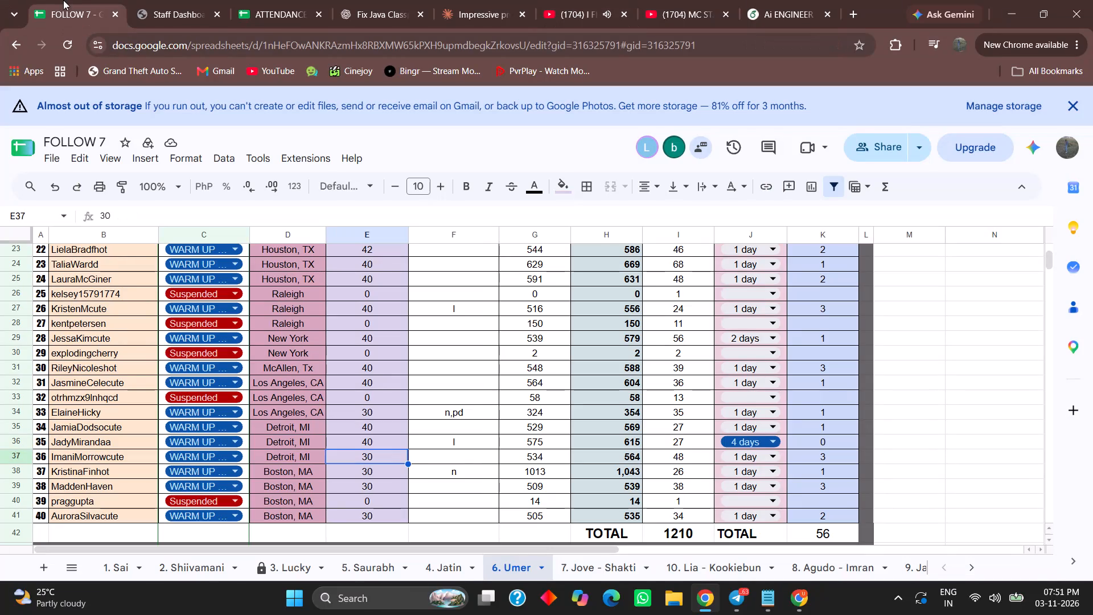
pyautogui.press('Right')
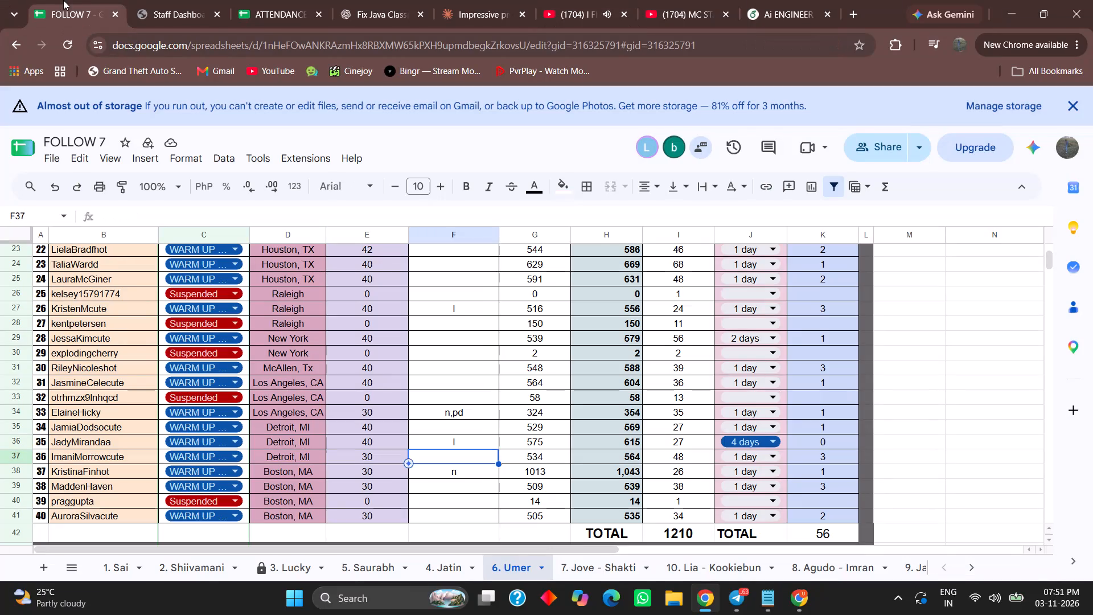
pyautogui.press('Right')
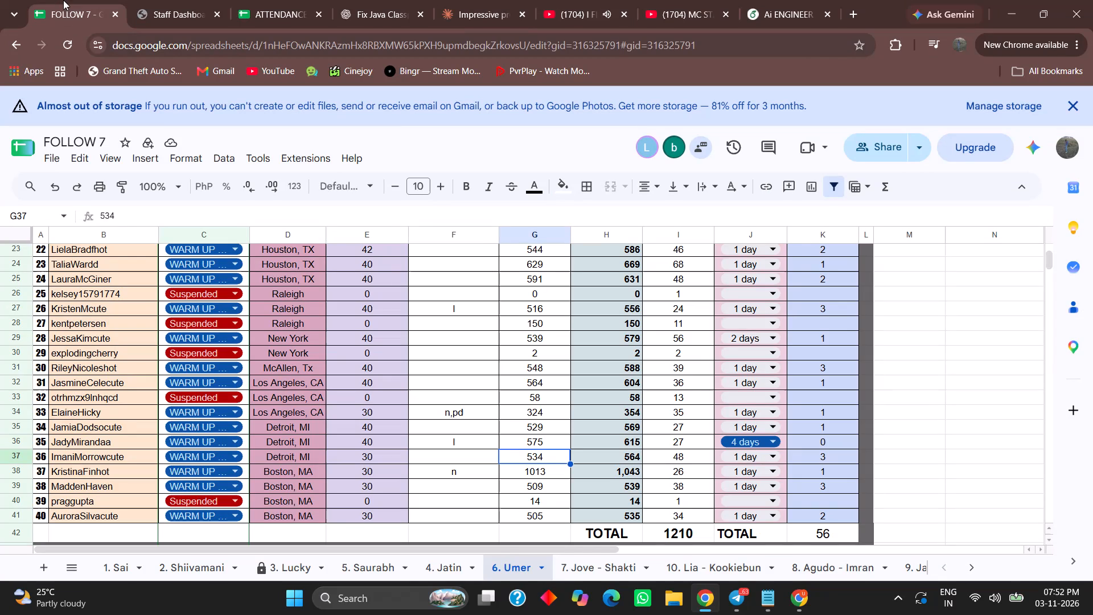
pyautogui.write('560')
pyautogui.press('Right')
pyautogui.press('Right')
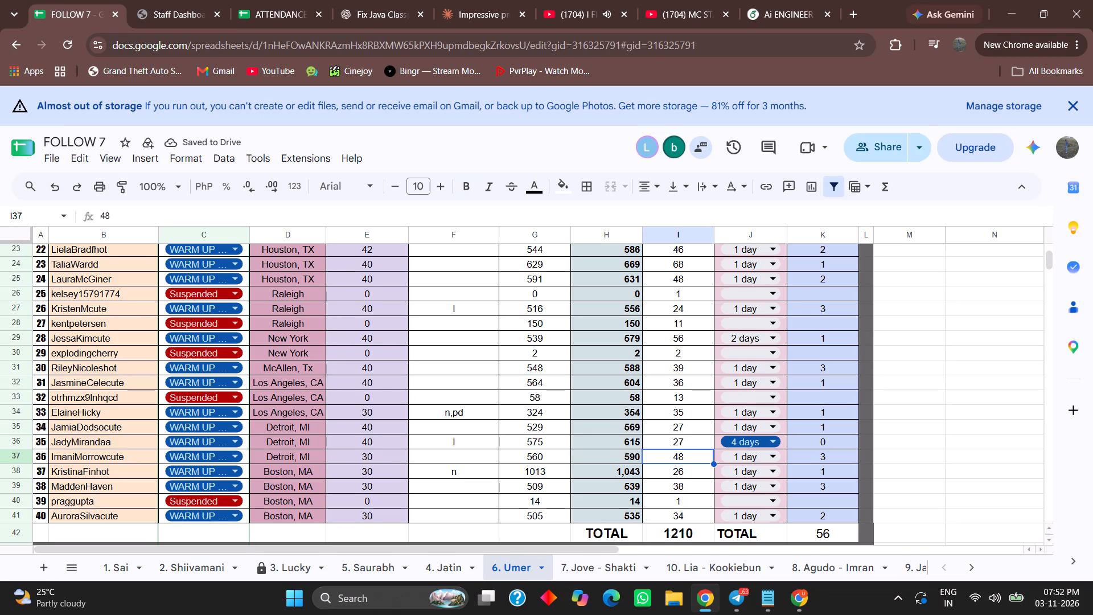
pyautogui.press('4')
pyautogui.press('9')
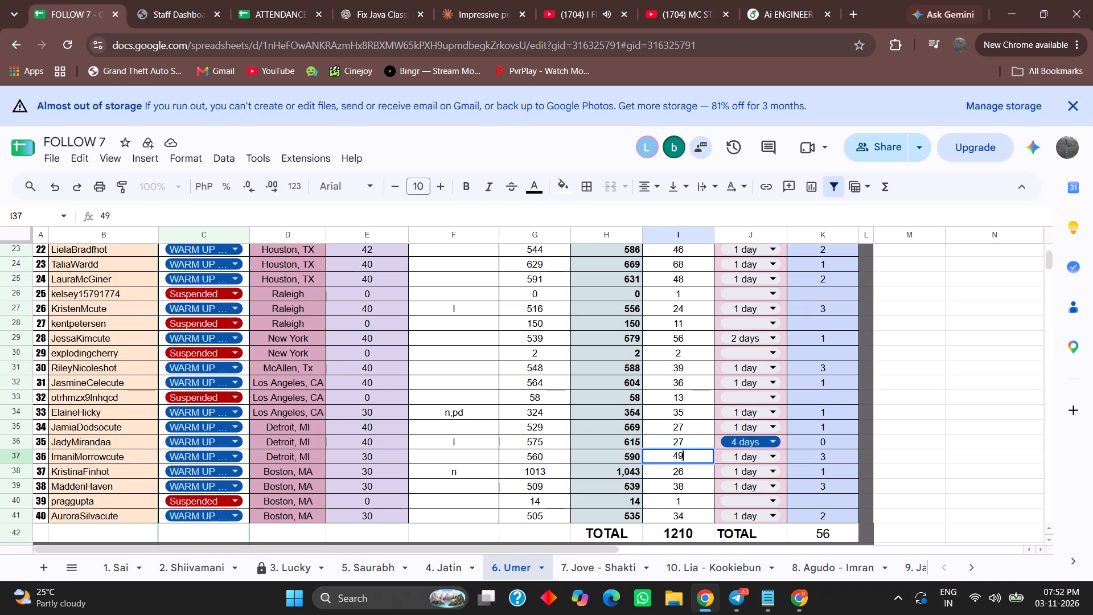
pyautogui.press('Right')
pyautogui.press('Right')
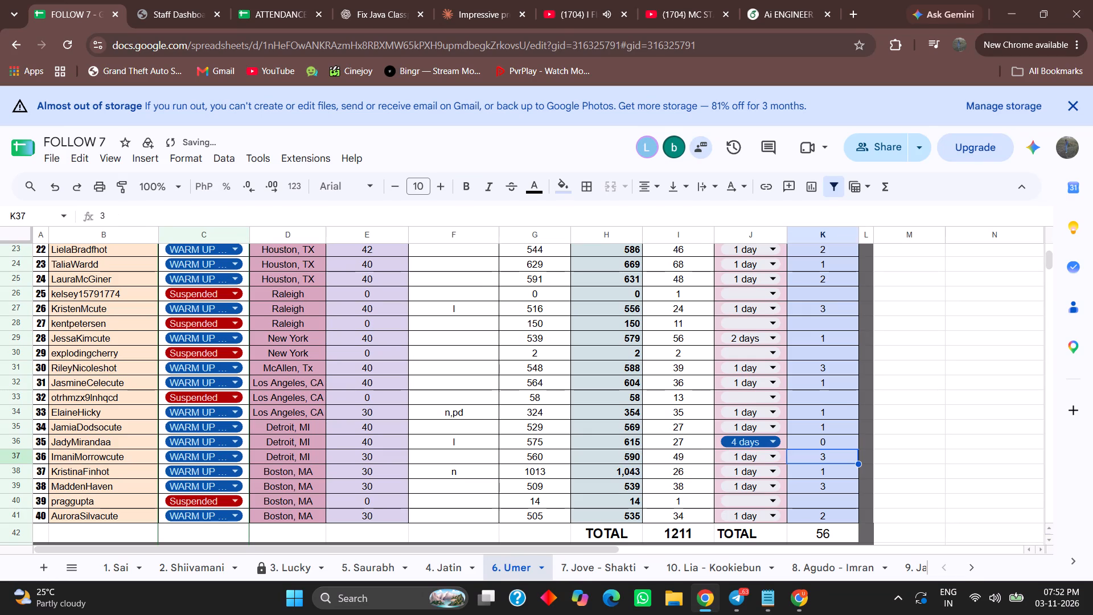
pyautogui.press('1')
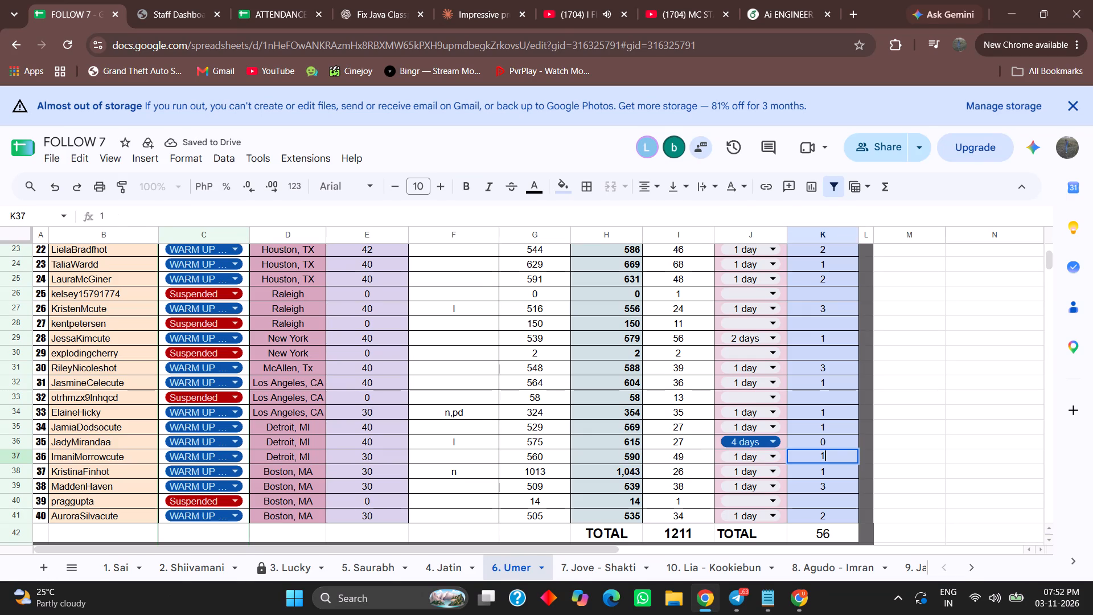
pyautogui.press('Left')
# Set account 36's column E figure in row 37 to 40.
pyautogui.press('Left')
pyautogui.press('Left')
pyautogui.press('Left')
pyautogui.press('Left')
pyautogui.press('Left')
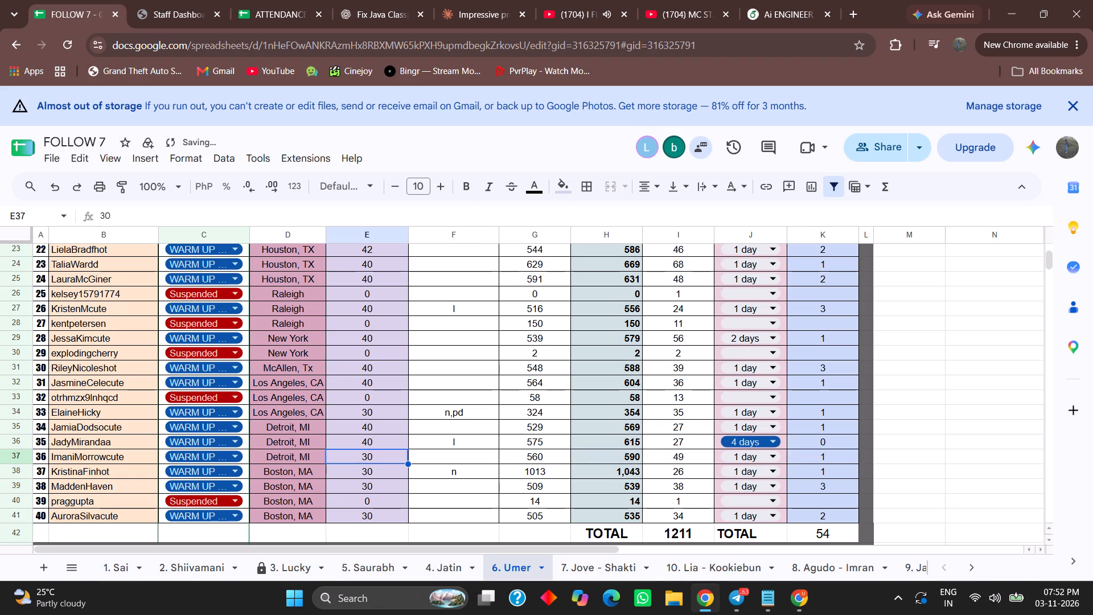
pyautogui.write('40')
pyautogui.press('Left')
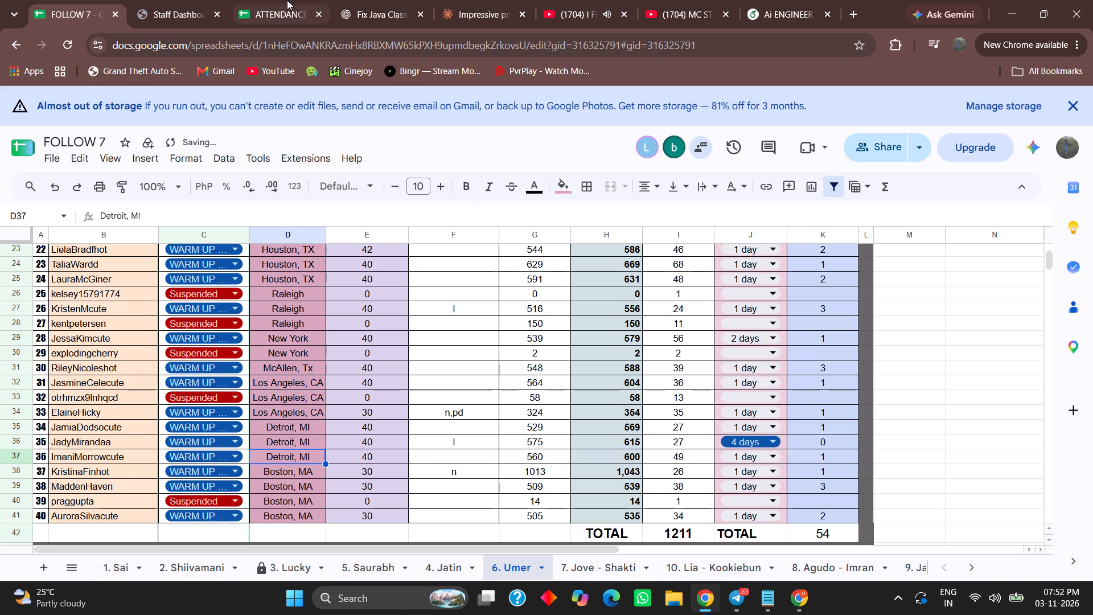
# Switch to the YouTube podcast video that is playing audio.
pyautogui.click(617, 0)
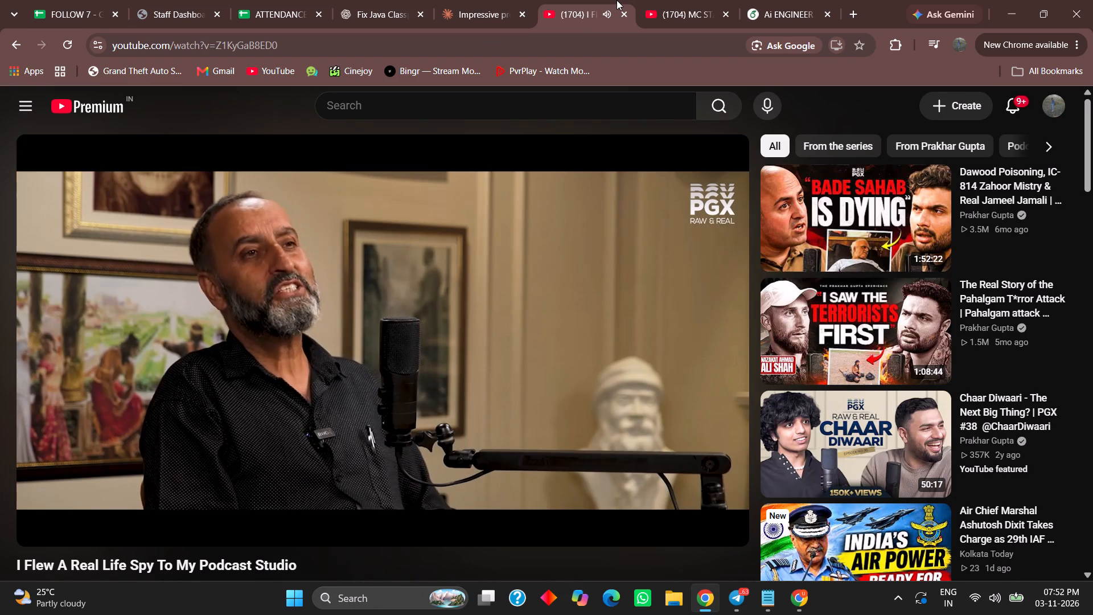
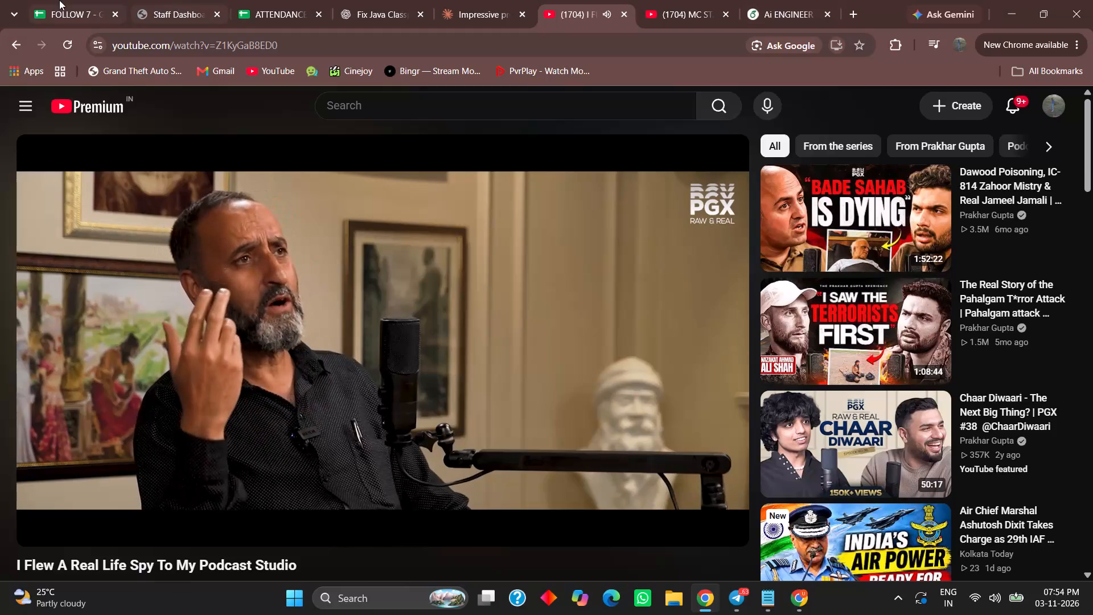
# Back on the 6. Umer sheet of FOLLOW 7, update account 38's row 39 with 538 in column G, 39 in column I and 2 in column K.
pyautogui.click(68, 0)
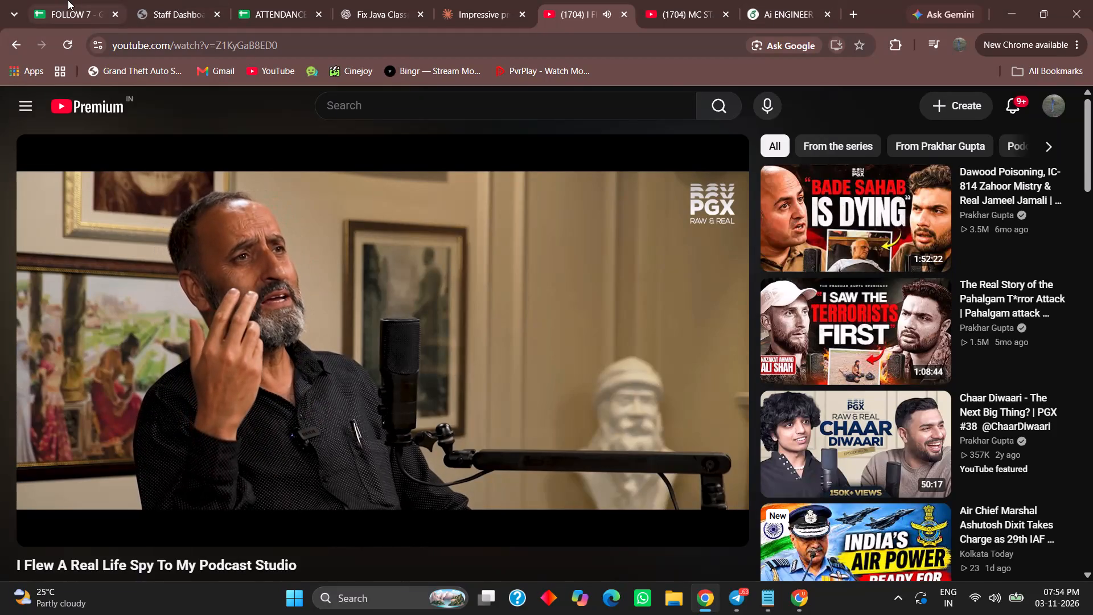
pyautogui.press('Down')
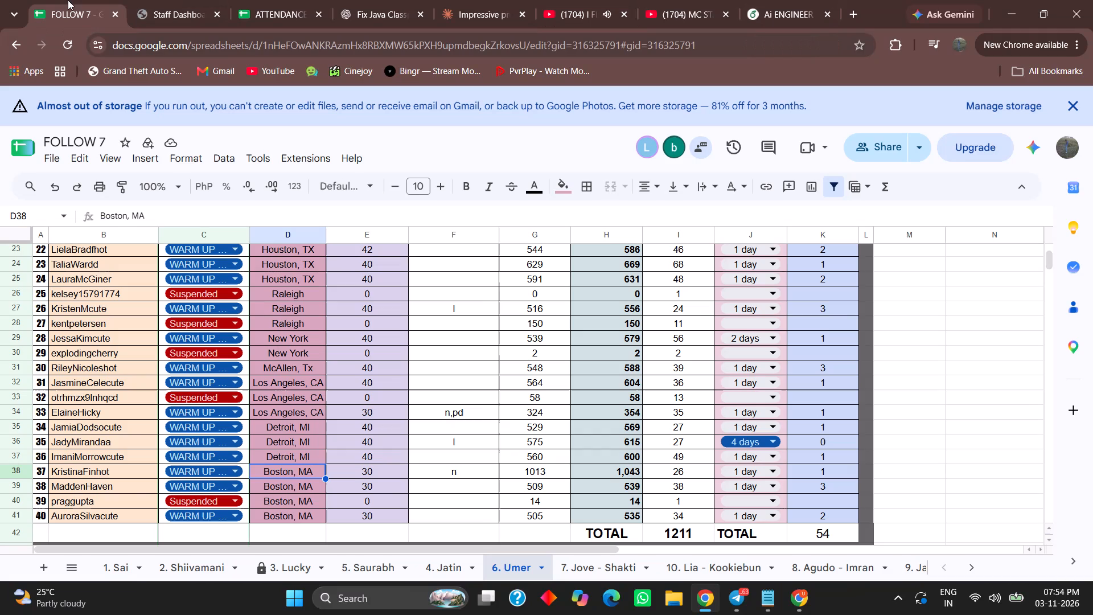
pyautogui.press('Down')
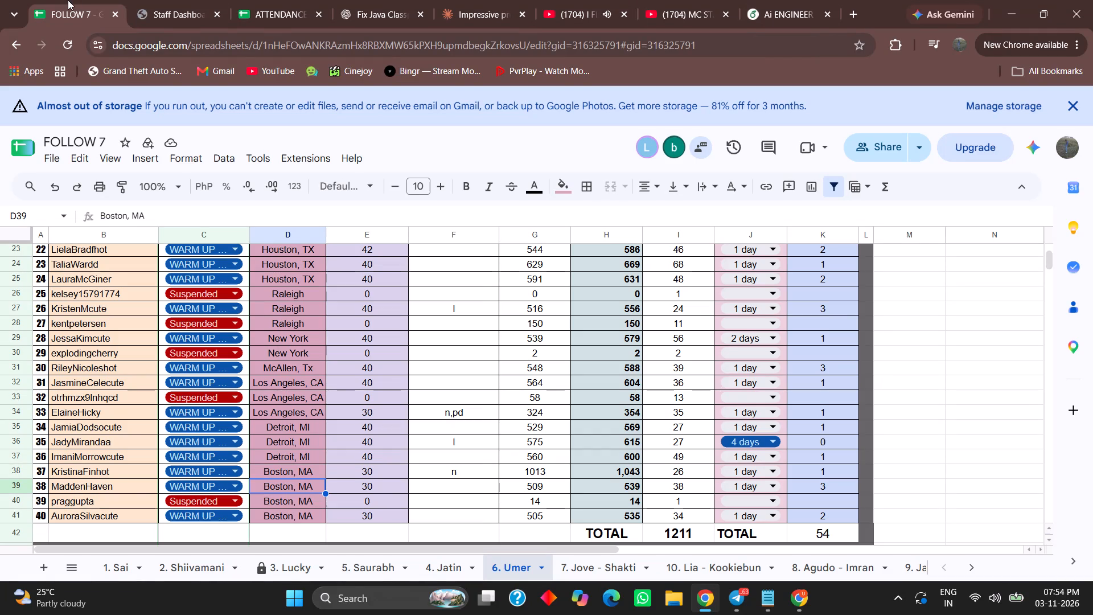
pyautogui.press('Right')
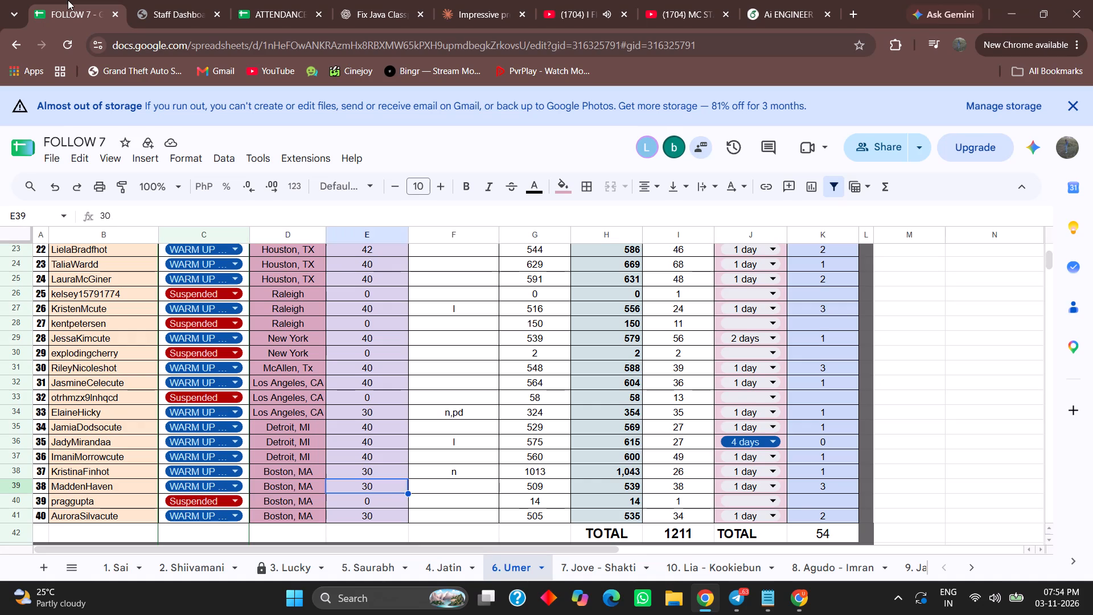
pyautogui.press('Right')
pyautogui.press('Right')
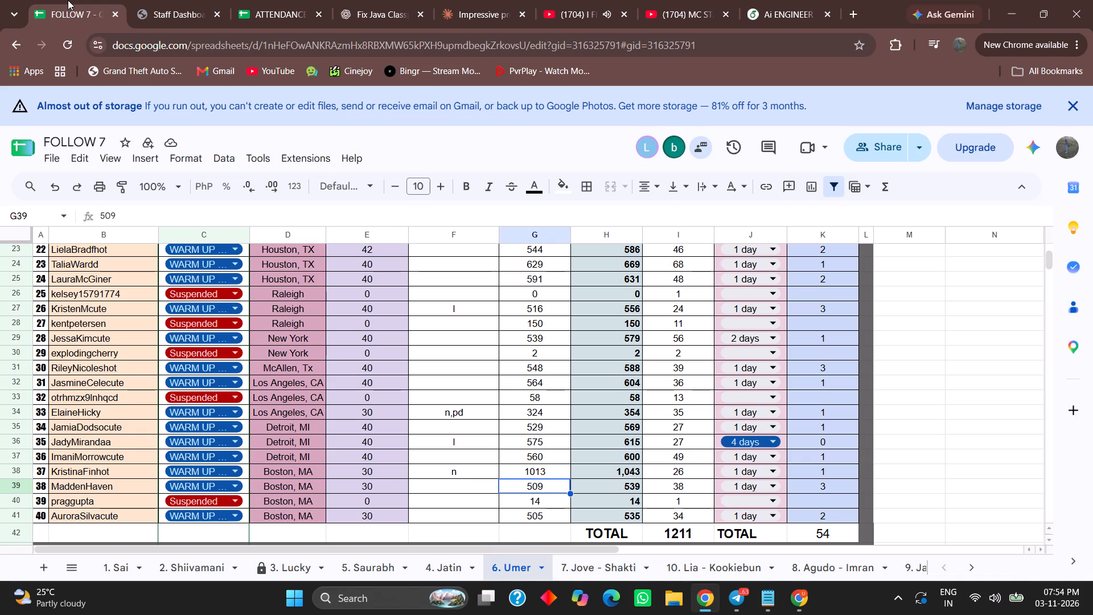
pyautogui.write('53')
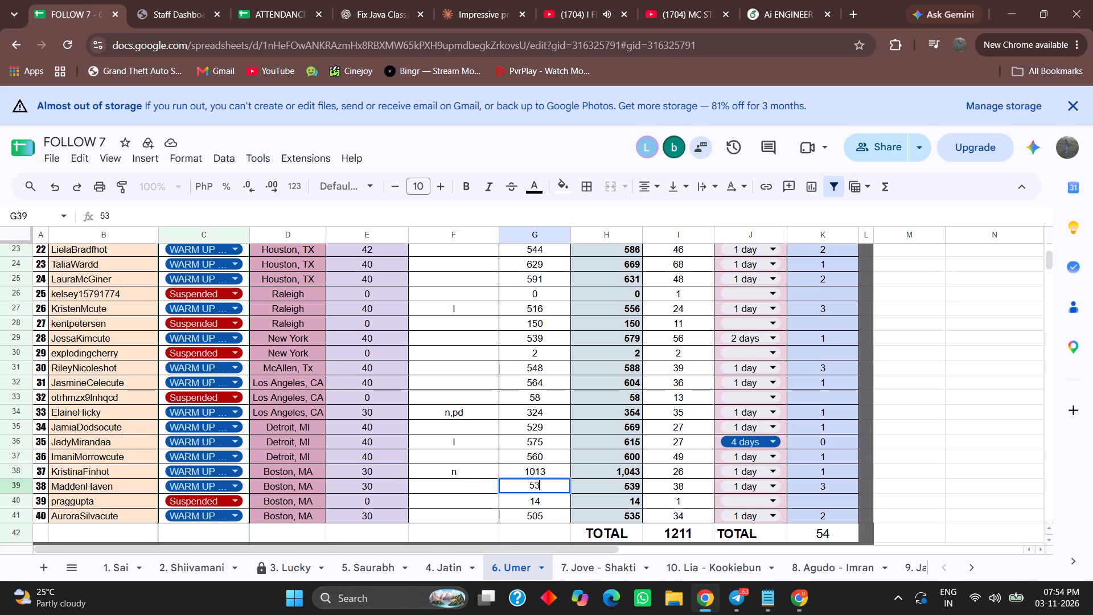
pyautogui.press('8')
pyautogui.press('Right')
pyautogui.press('Right')
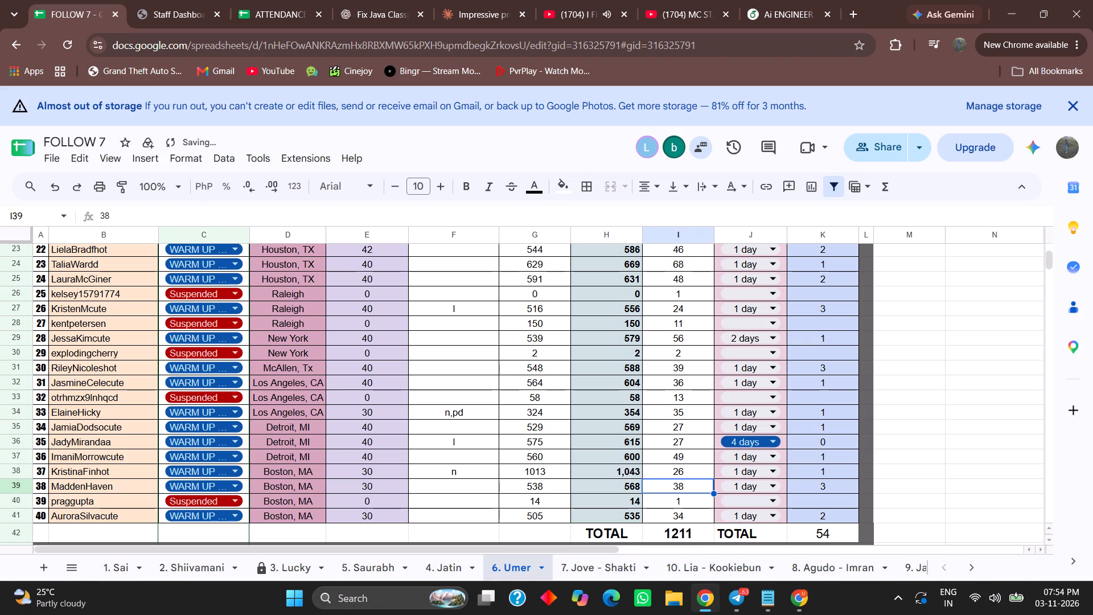
pyautogui.press('3')
pyautogui.press('9')
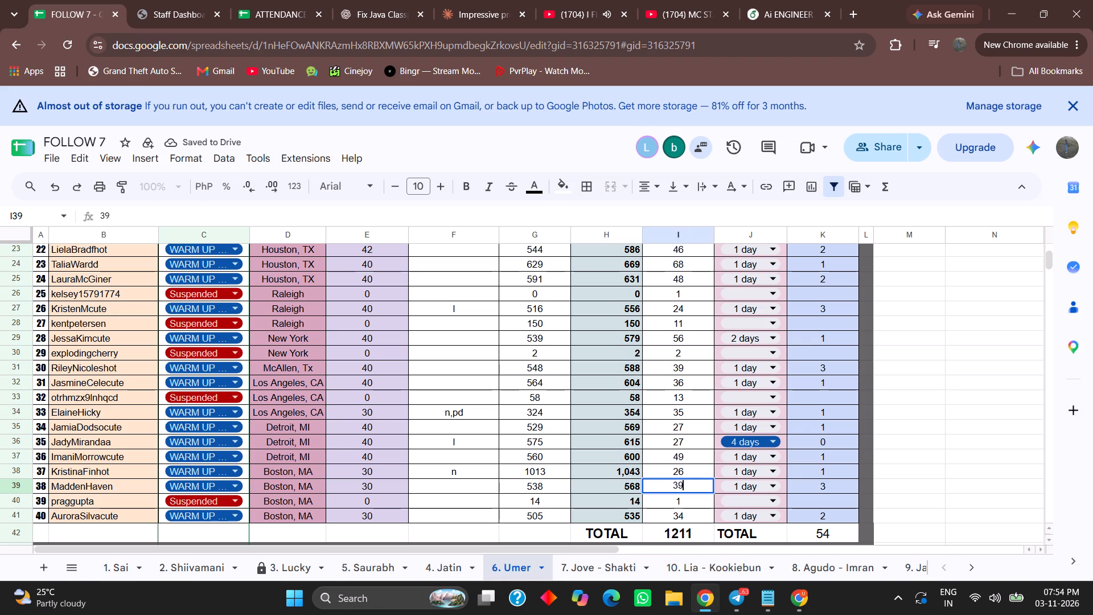
pyautogui.press('Right')
pyautogui.press('Right')
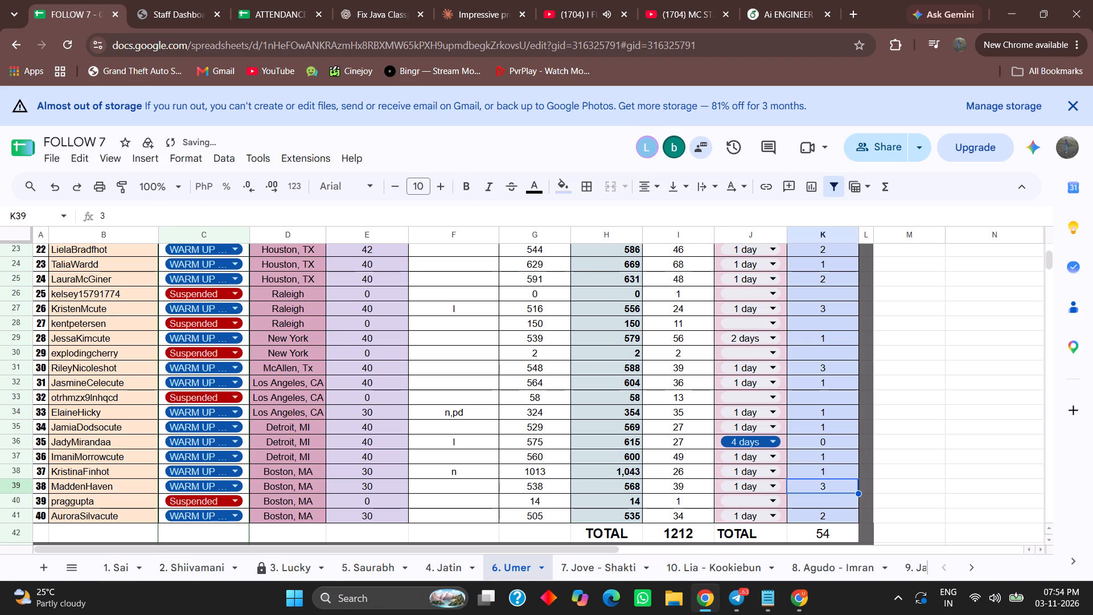
pyautogui.press('2')
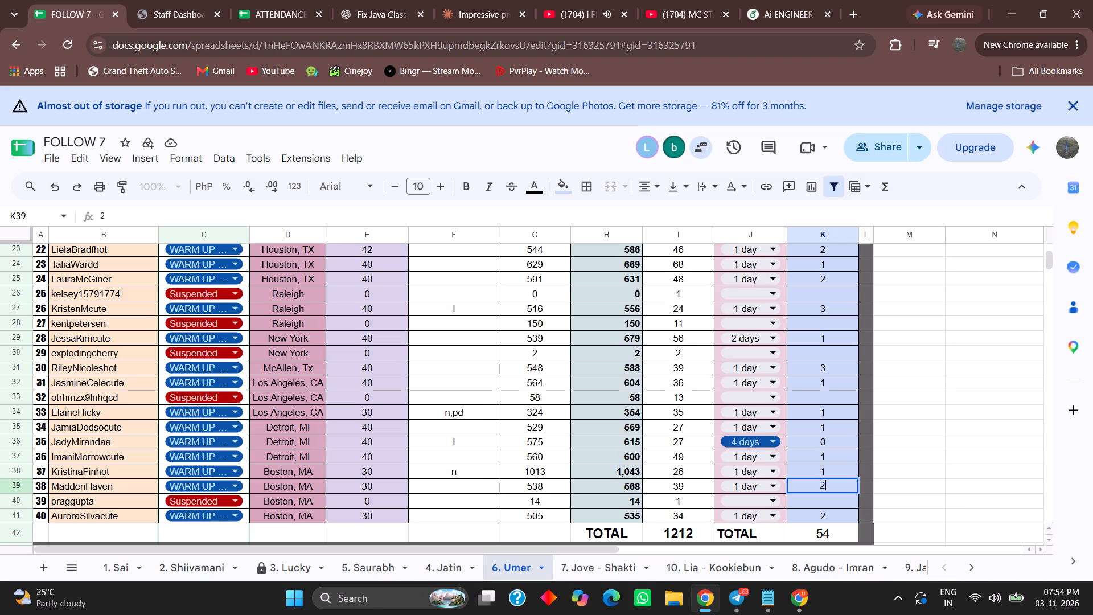
# Set account 38's column E figure in row 39 to 40.
pyautogui.press('Left')
pyautogui.press('Left')
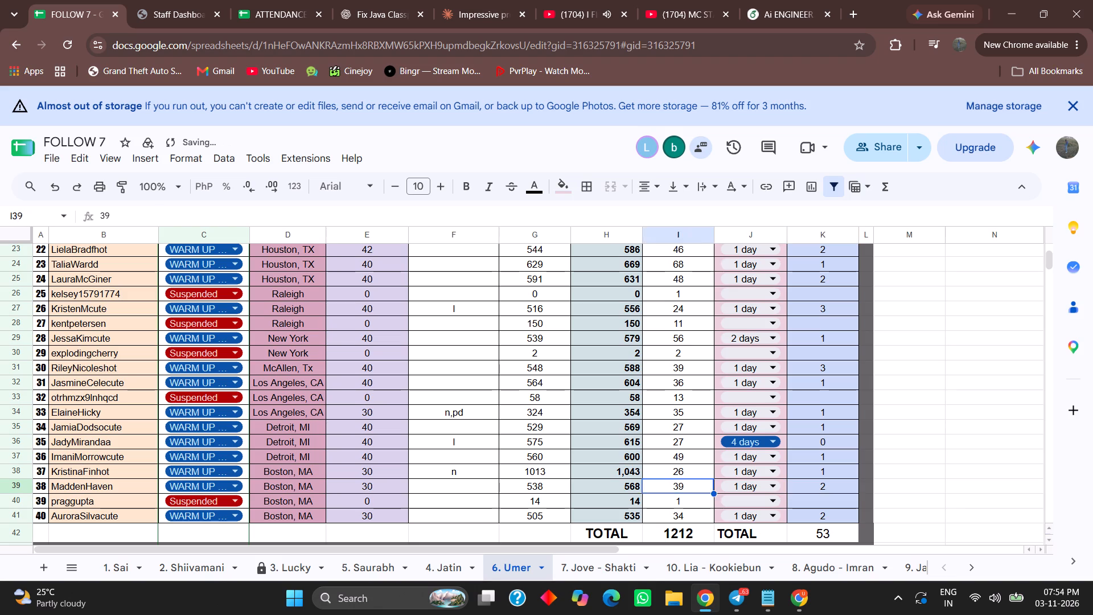
pyautogui.press('Left')
pyautogui.press('Left')
pyautogui.press('Left')
pyautogui.press('Left')
pyautogui.write('40')
pyautogui.press('Right')
pyautogui.press('Left')
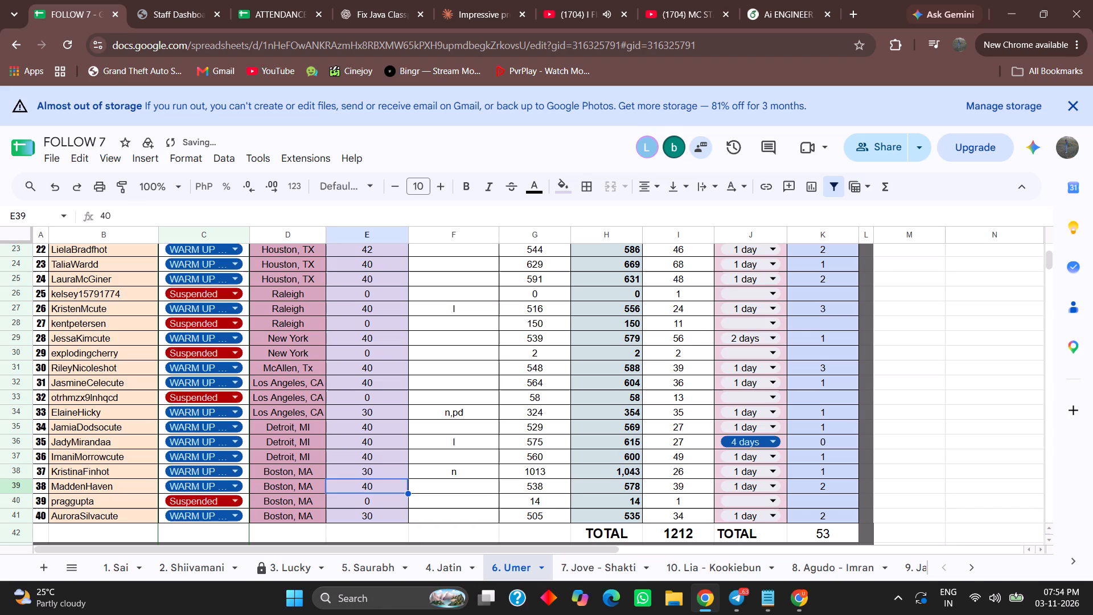
# Switch to the YouTube podcast video that is playing audio.
pyautogui.click(563, 0)
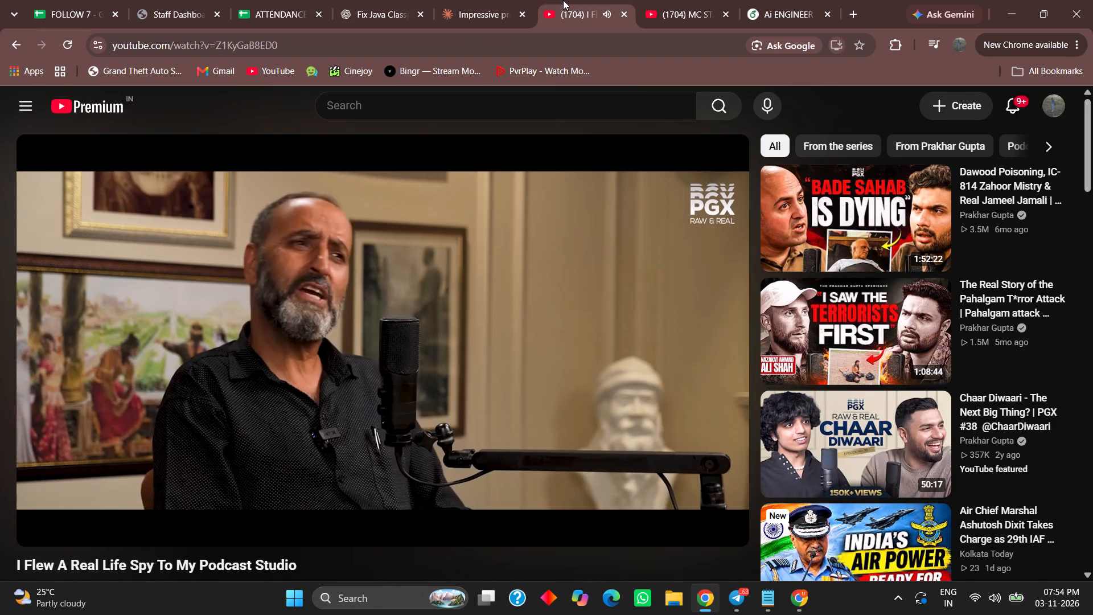
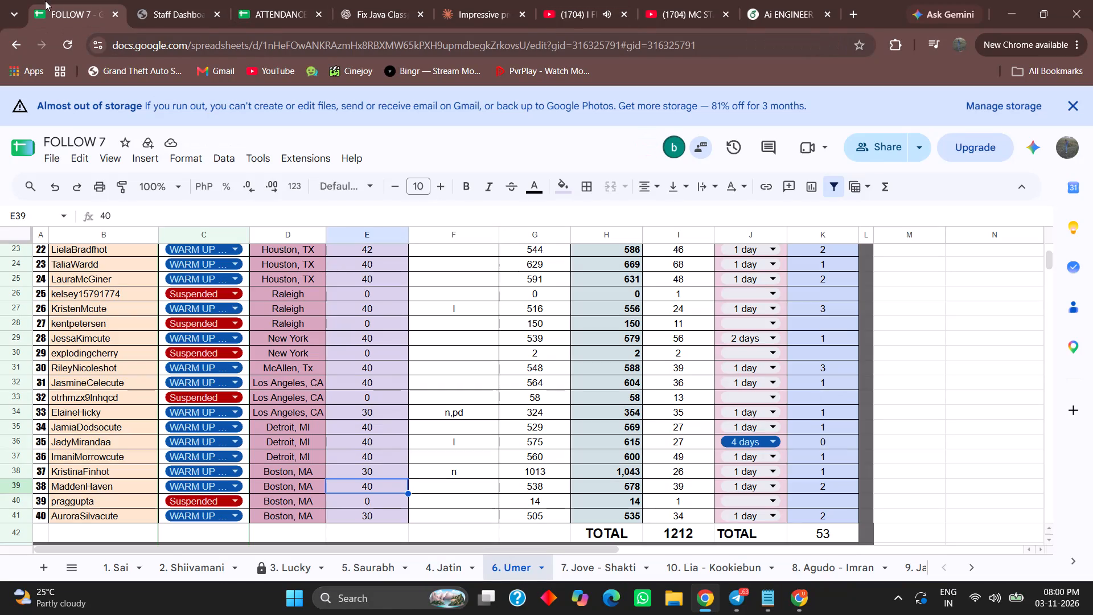
# On the 6. Umer sheet of FOLLOW 7, set account 40's row 41 to 40 in column E and 535 in column G.
pyautogui.press('Down')
pyautogui.press('Down')
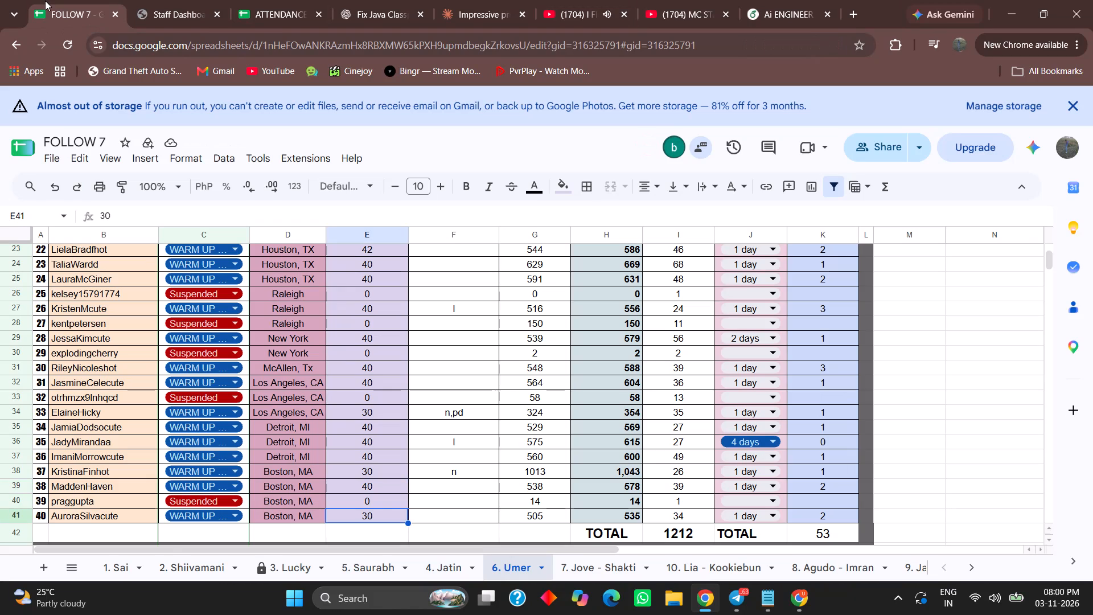
pyautogui.write('40')
pyautogui.press('Right')
pyautogui.press('Right')
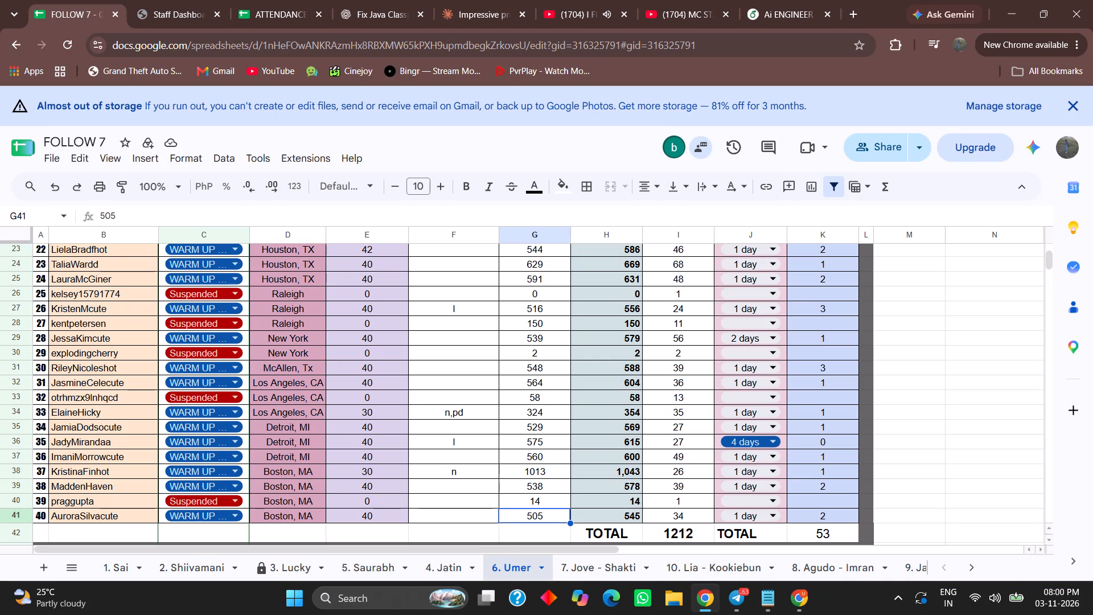
pyautogui.write('43')
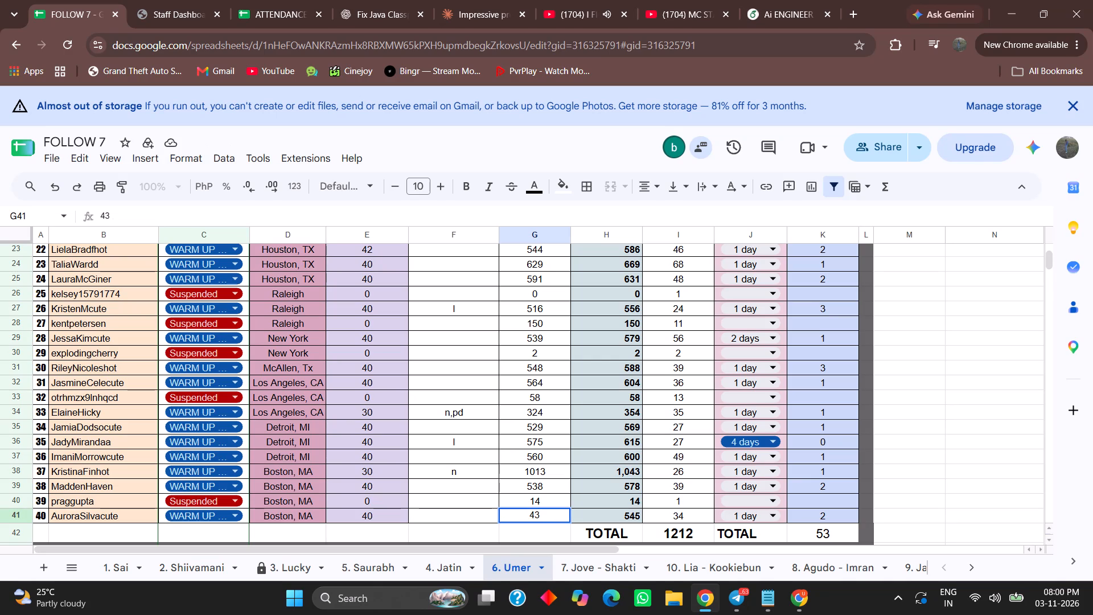
pyautogui.press('5')
pyautogui.press('BackSpace')
pyautogui.press('BackSpace')
pyautogui.press('BackSpace')
pyautogui.write('535')
pyautogui.press('Right')
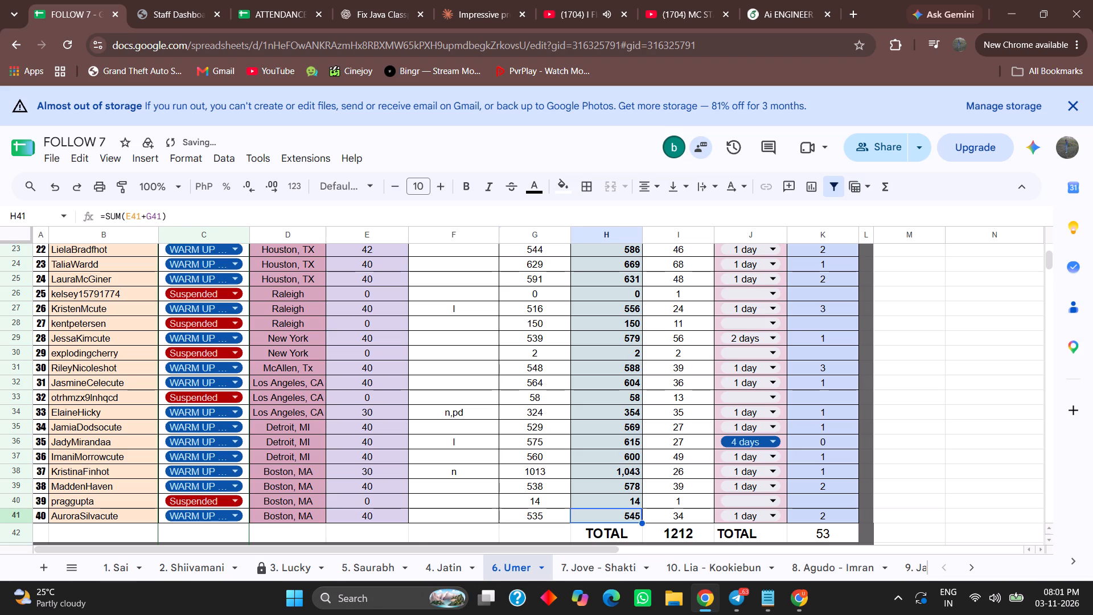
# Complete account 40's row 41 with 37 in column I and 1 in column K.
pyautogui.press('Right')
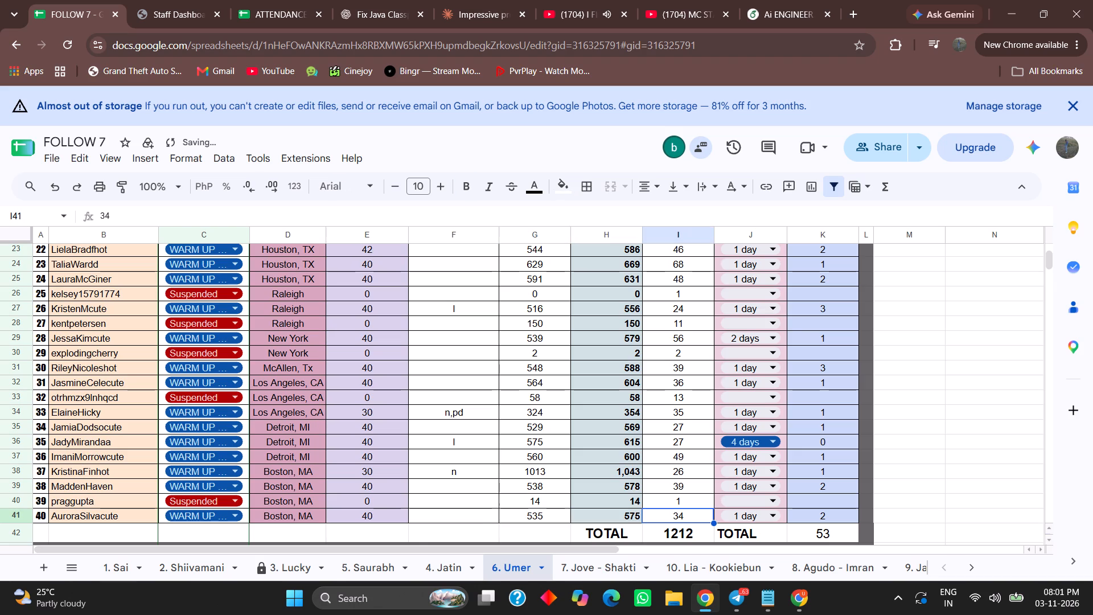
pyautogui.write('37')
pyautogui.press('Right')
pyautogui.press('Right')
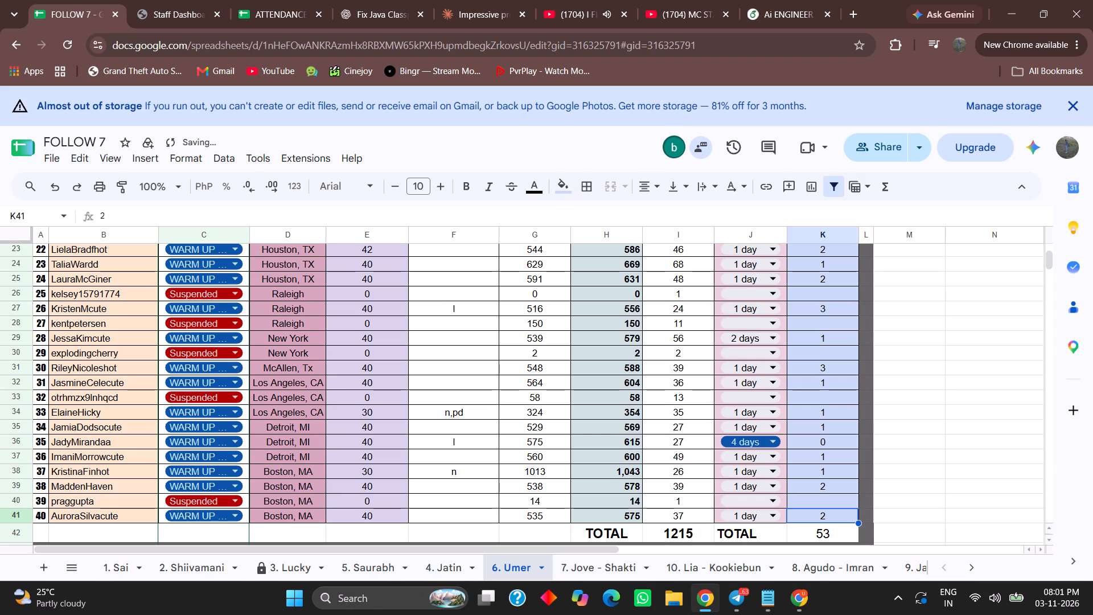
pyautogui.press('1')
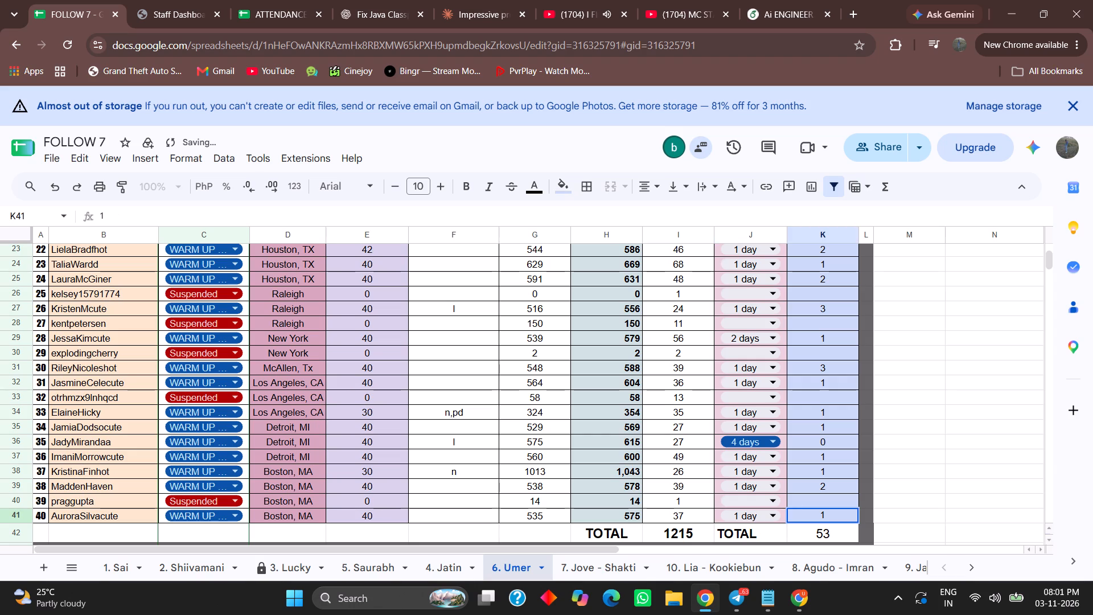
pyautogui.press('Left')
# Set account 37's column G figure in row 38 to 1043.
pyautogui.press('Left')
pyautogui.press('Left')
pyautogui.press('Left')
pyautogui.press('Left')
pyautogui.press('Left')
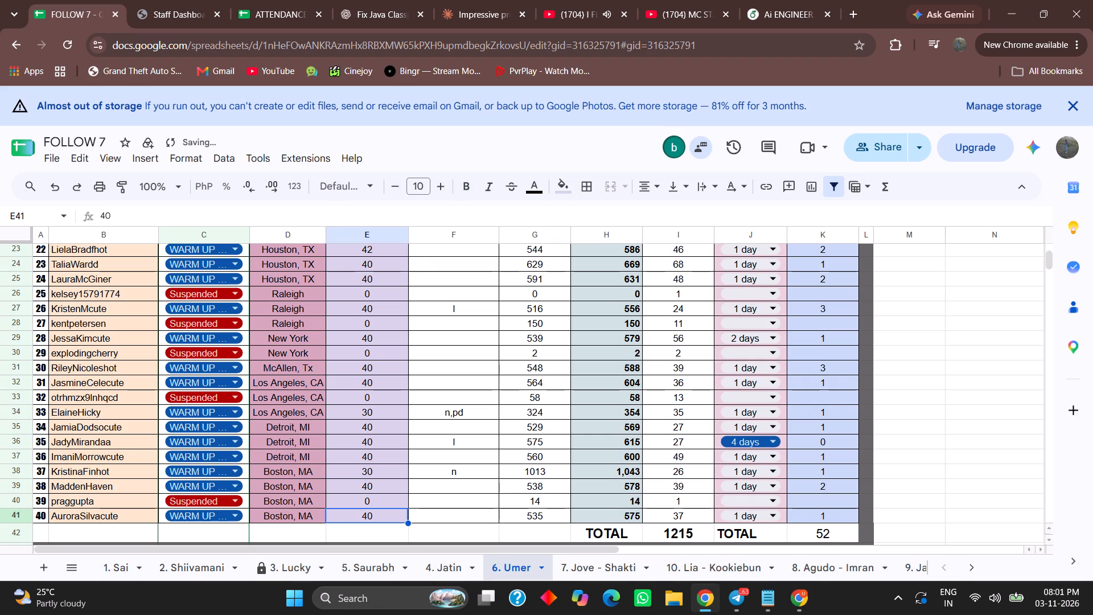
pyautogui.press('Up')
pyautogui.press('Up')
pyautogui.press('Up')
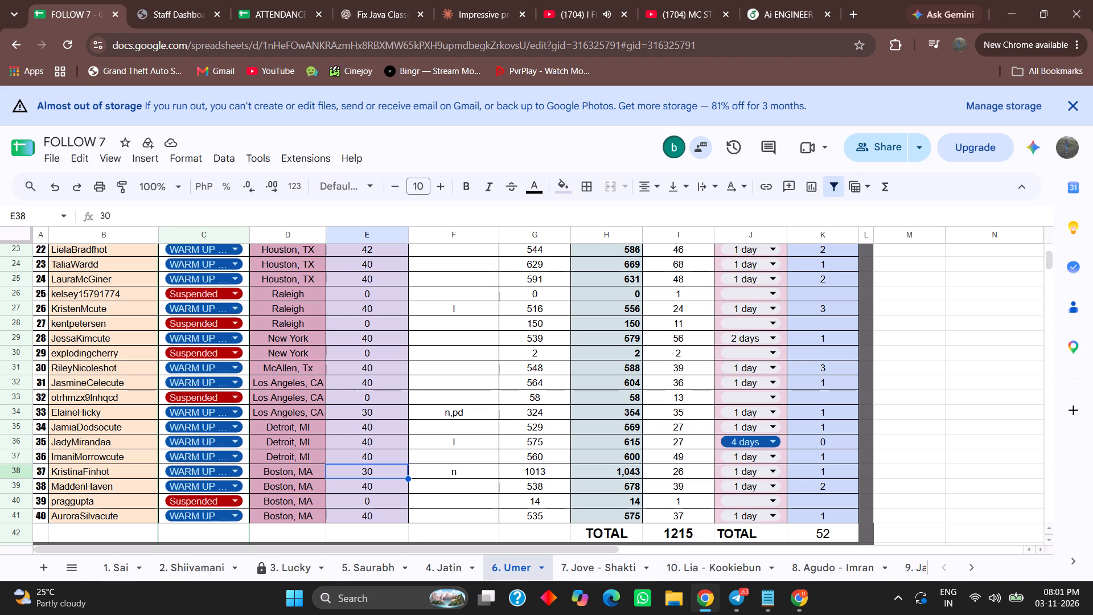
pyautogui.press('Right')
pyautogui.press('Right')
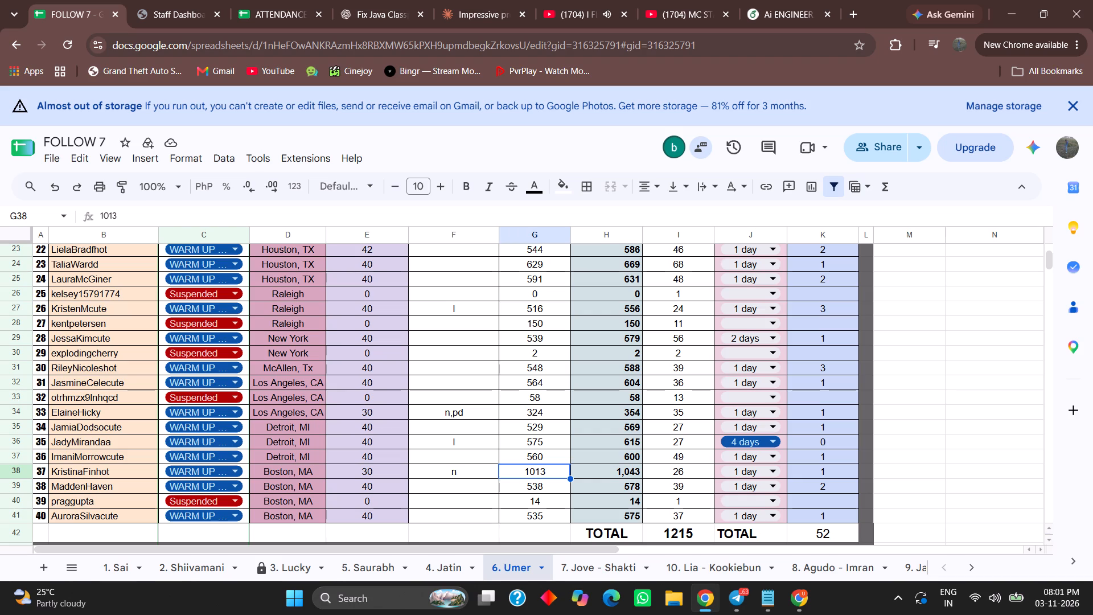
pyautogui.write('10')
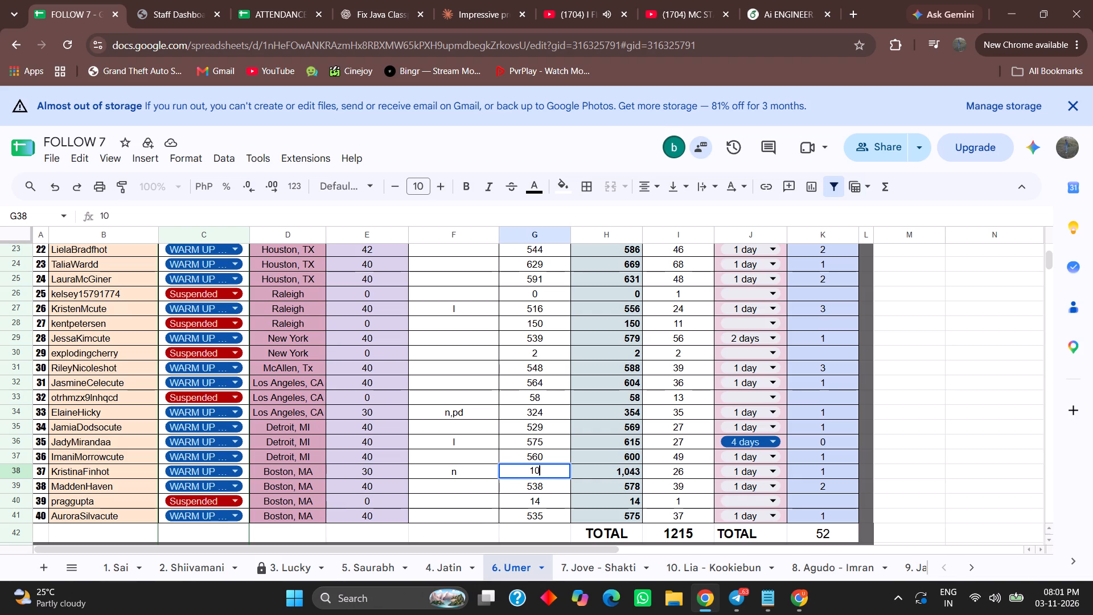
pyautogui.write('43')
pyautogui.press('Right')
# Change account 37's day option in column J of row 38 to 2 days.
pyautogui.press('Right')
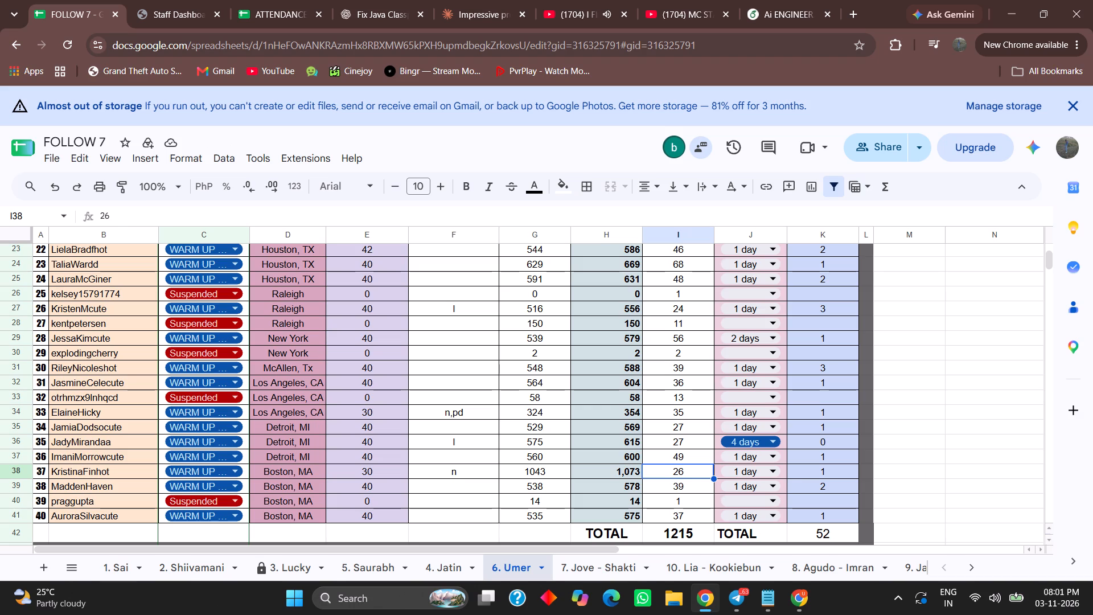
pyautogui.press('Right')
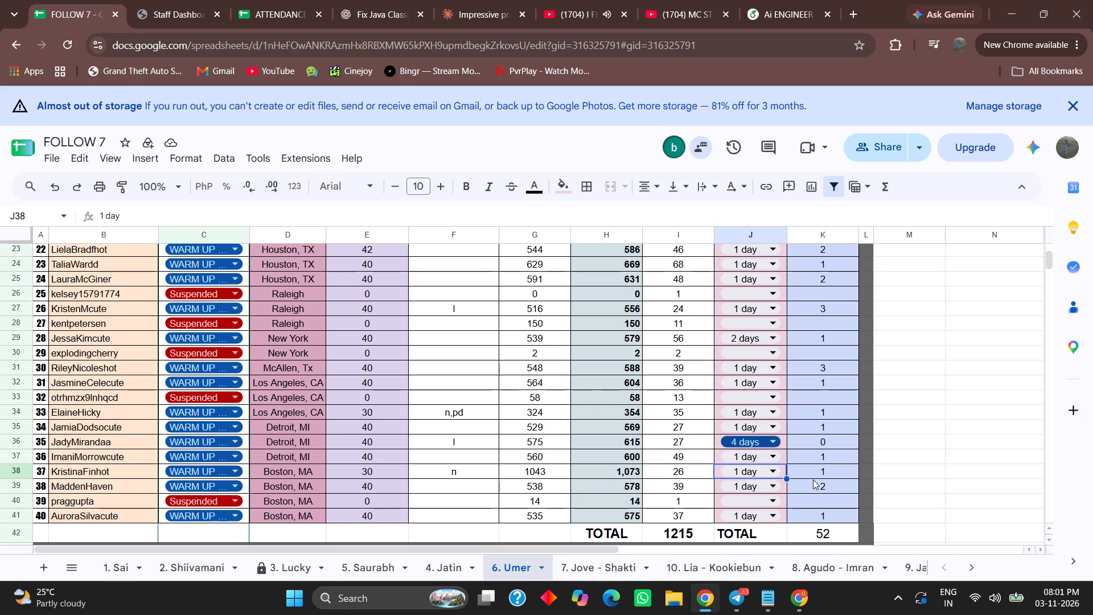
pyautogui.click(776, 471)
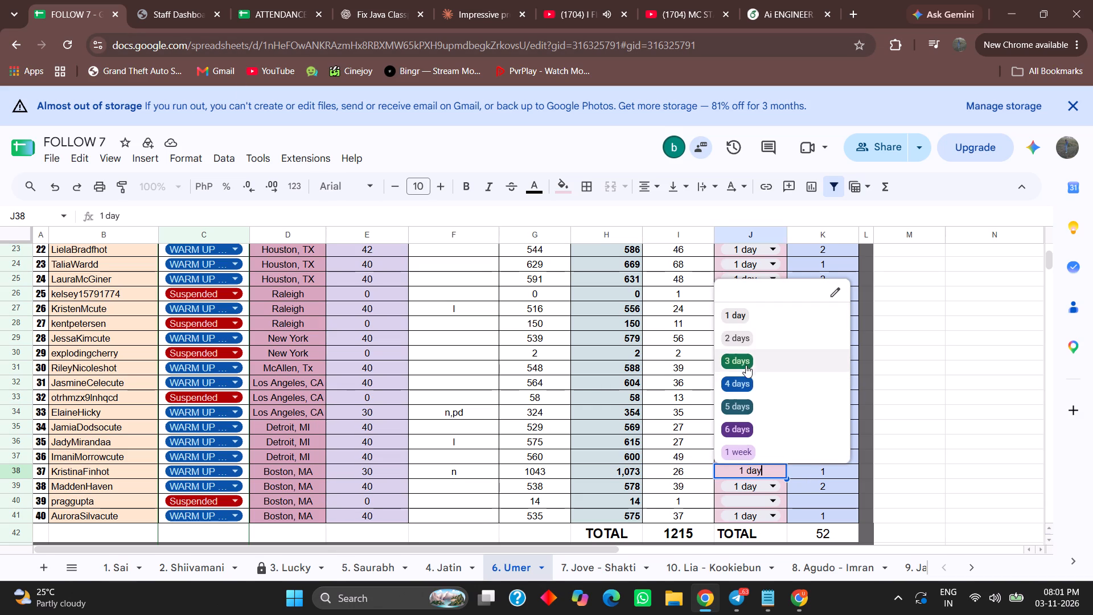
pyautogui.click(746, 344)
# Set account 37's column E figure in row 38 to 40.
pyautogui.press('Left')
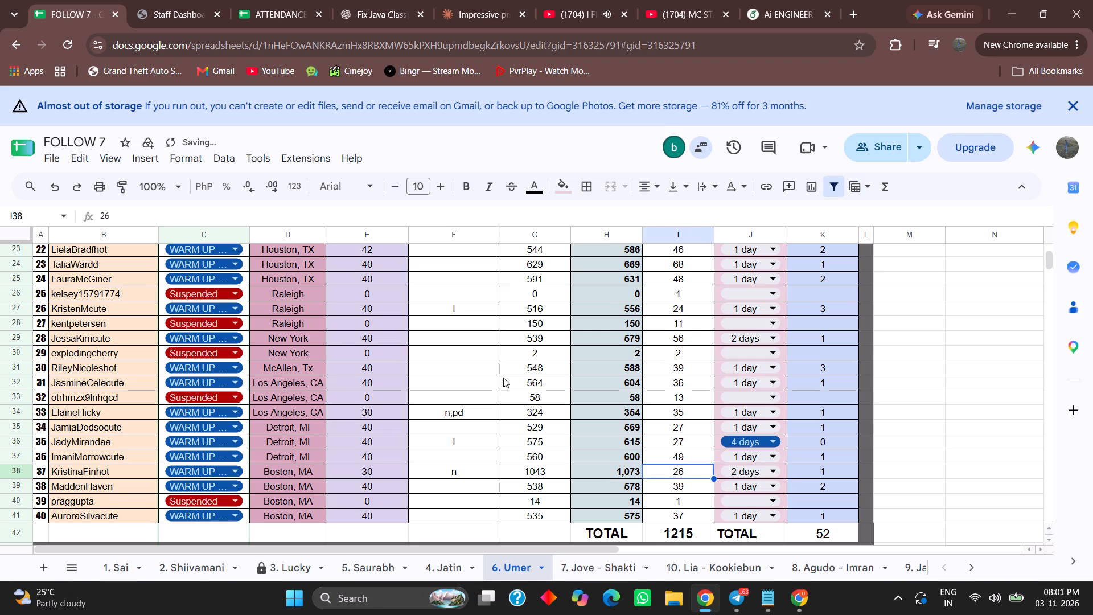
pyautogui.press('Left')
pyautogui.press('Left')
pyautogui.press('Left')
pyautogui.press('Left')
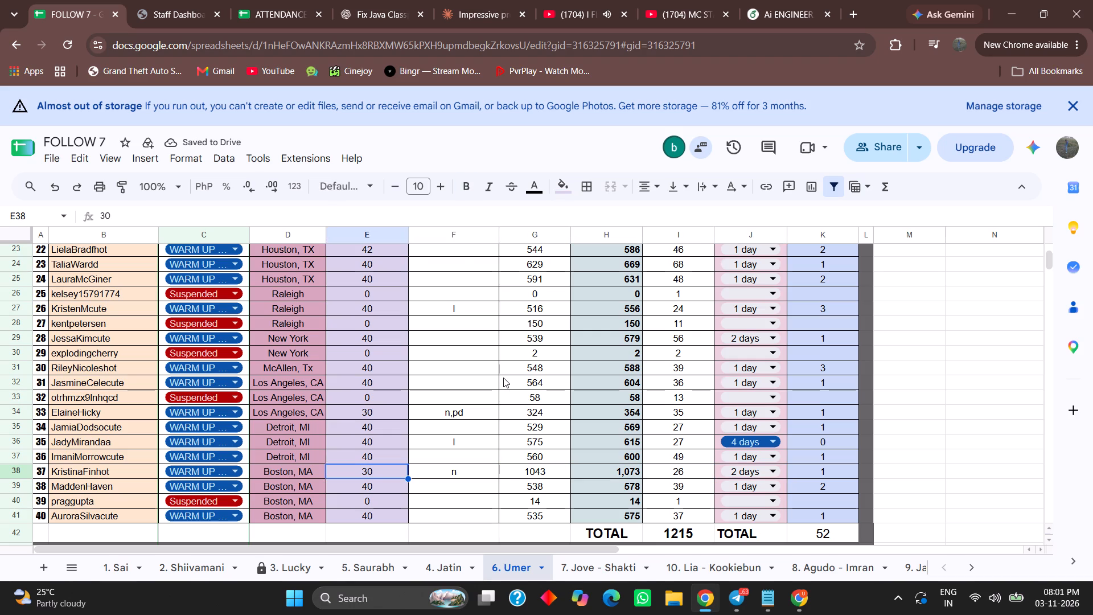
pyautogui.write('40')
pyautogui.press('Left')
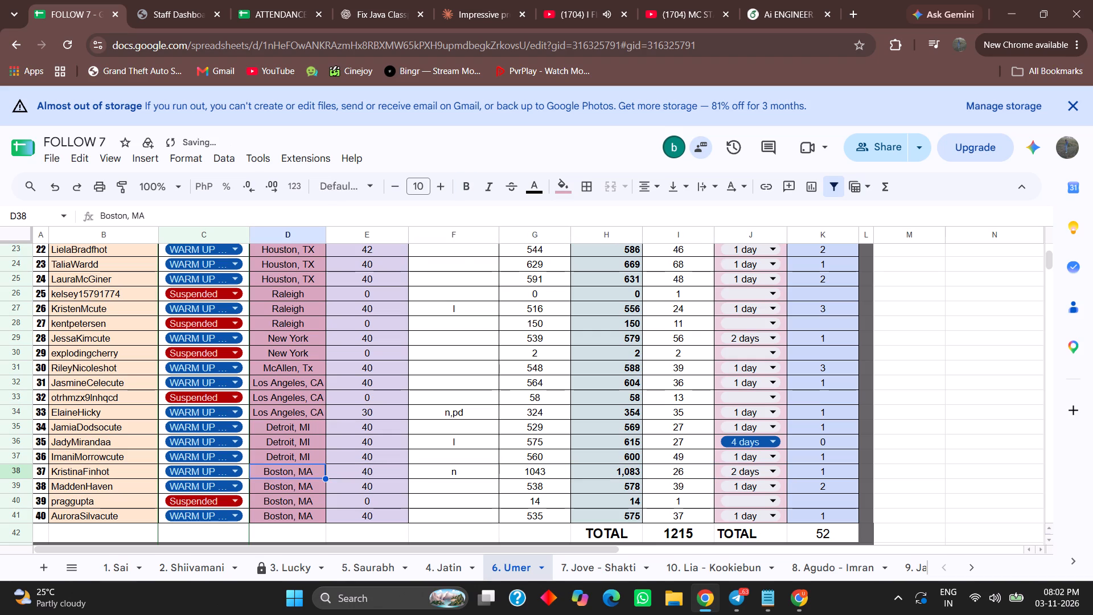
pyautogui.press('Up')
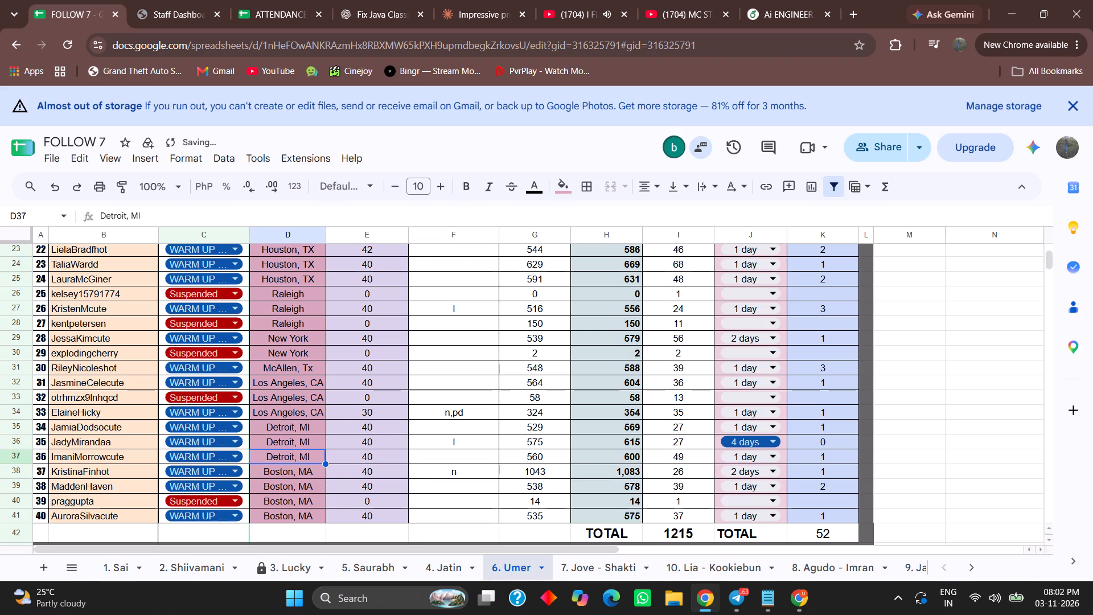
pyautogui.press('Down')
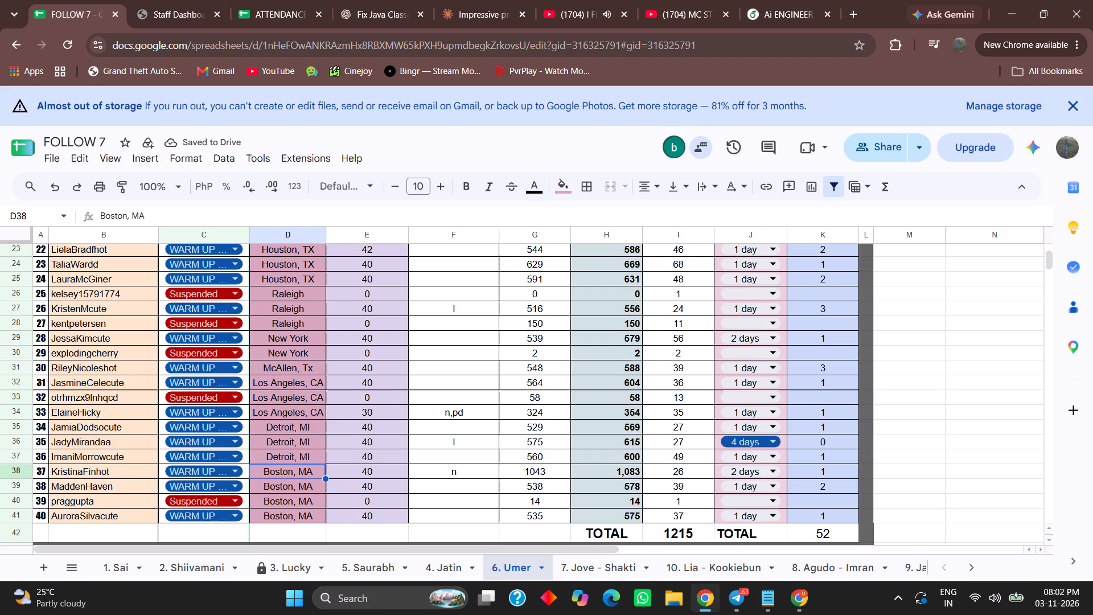
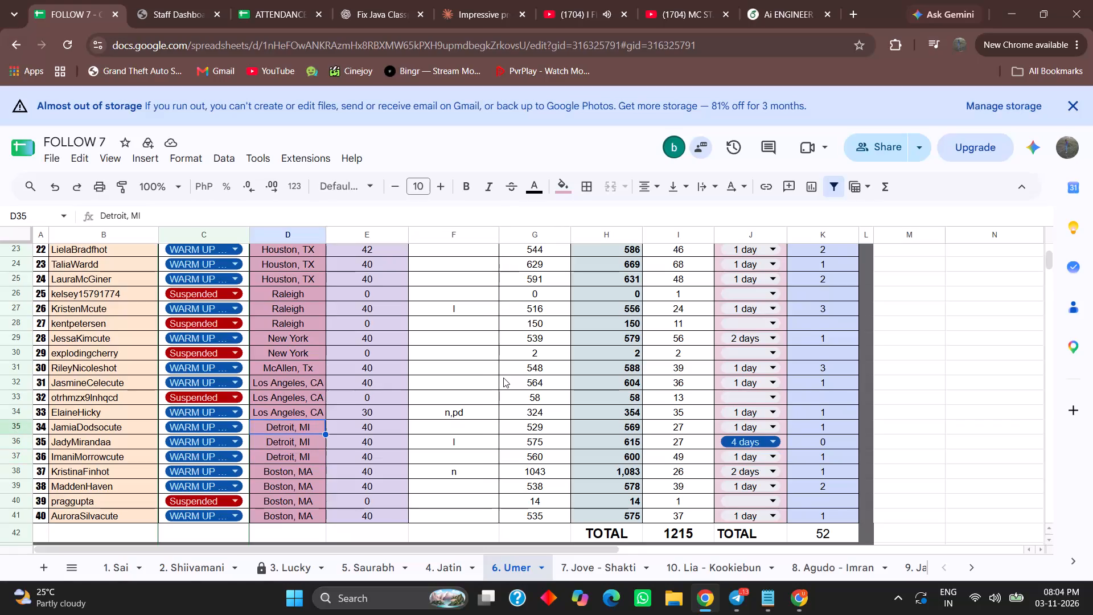
# Set account 33's column G figure in row 34 to 353.
pyautogui.press('Up')
pyautogui.press('Right')
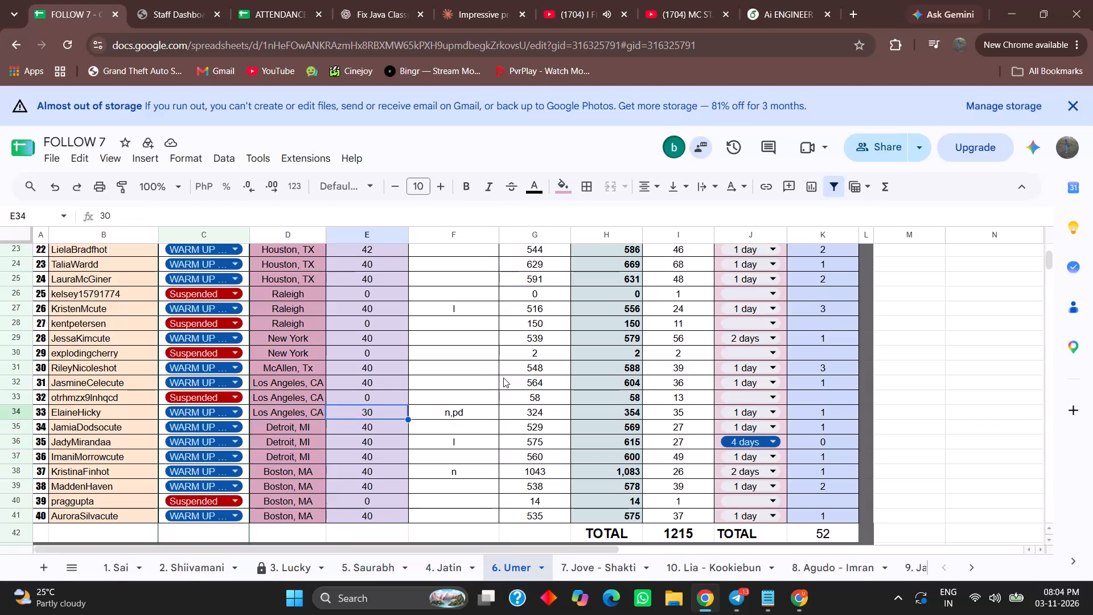
pyautogui.press('Right')
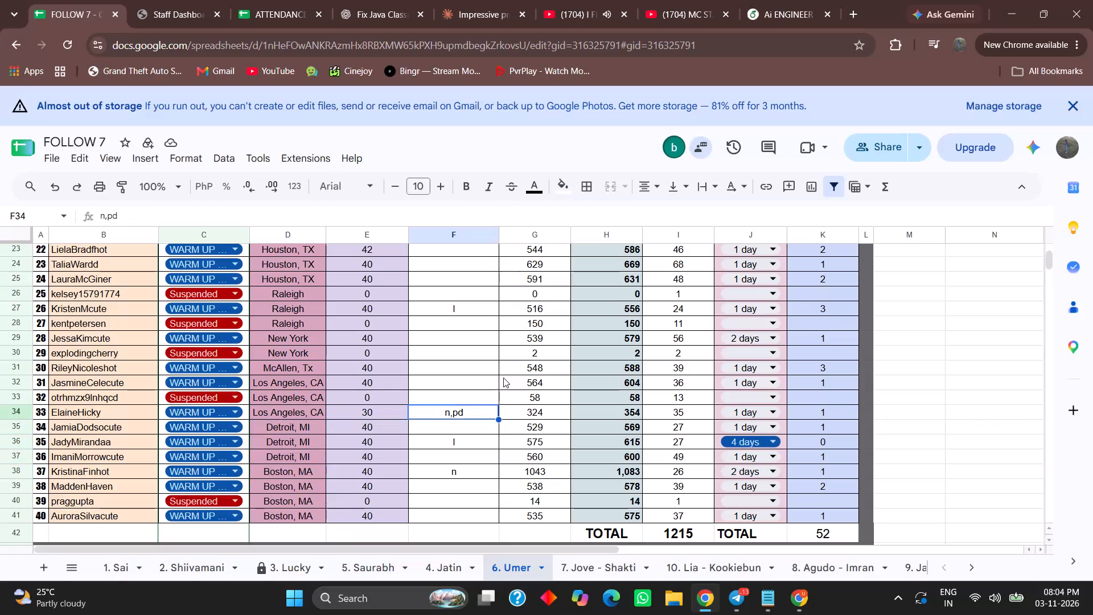
pyautogui.press('Left')
pyautogui.press('Right')
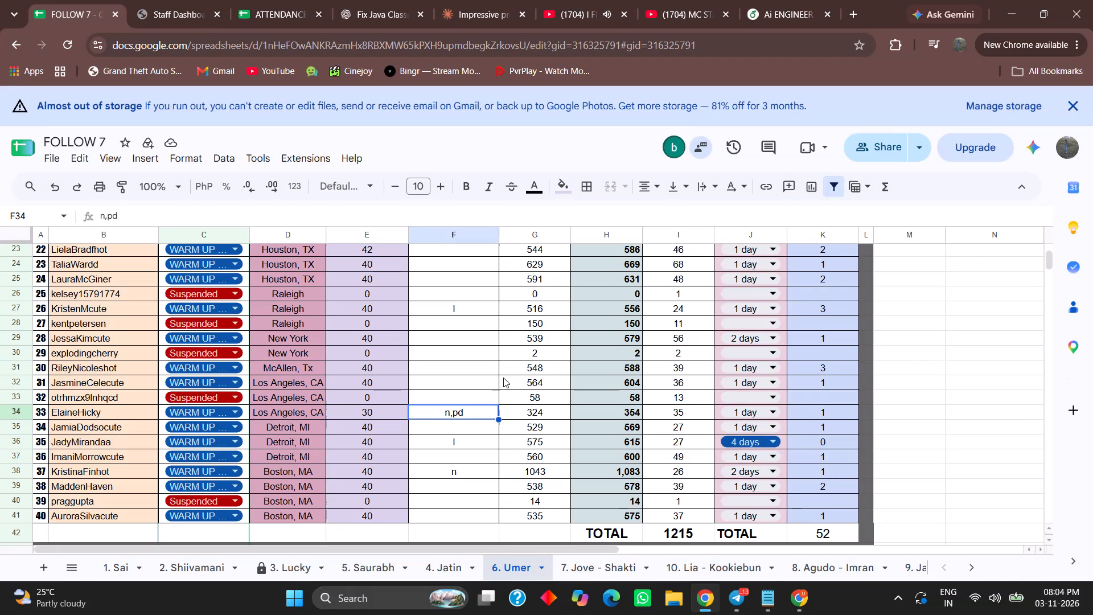
pyautogui.press('Right')
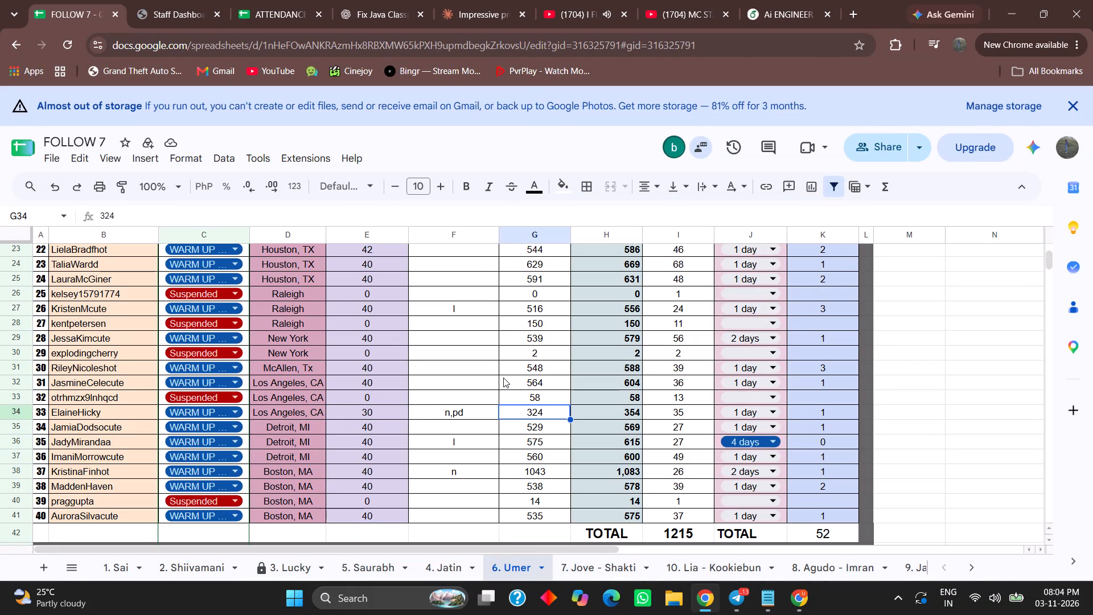
pyautogui.press('Right')
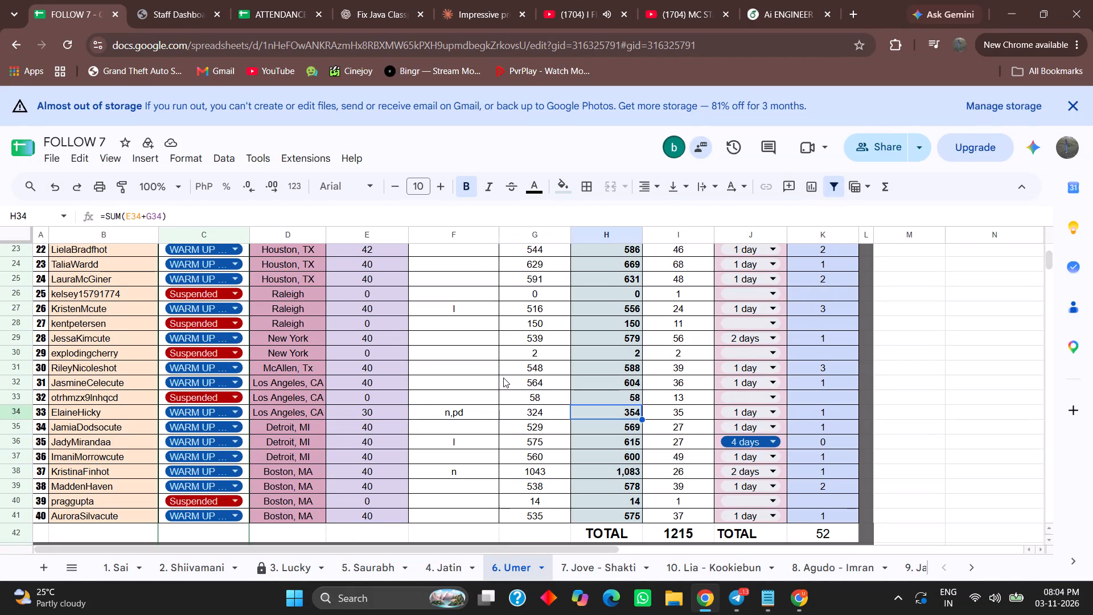
pyautogui.press('Left')
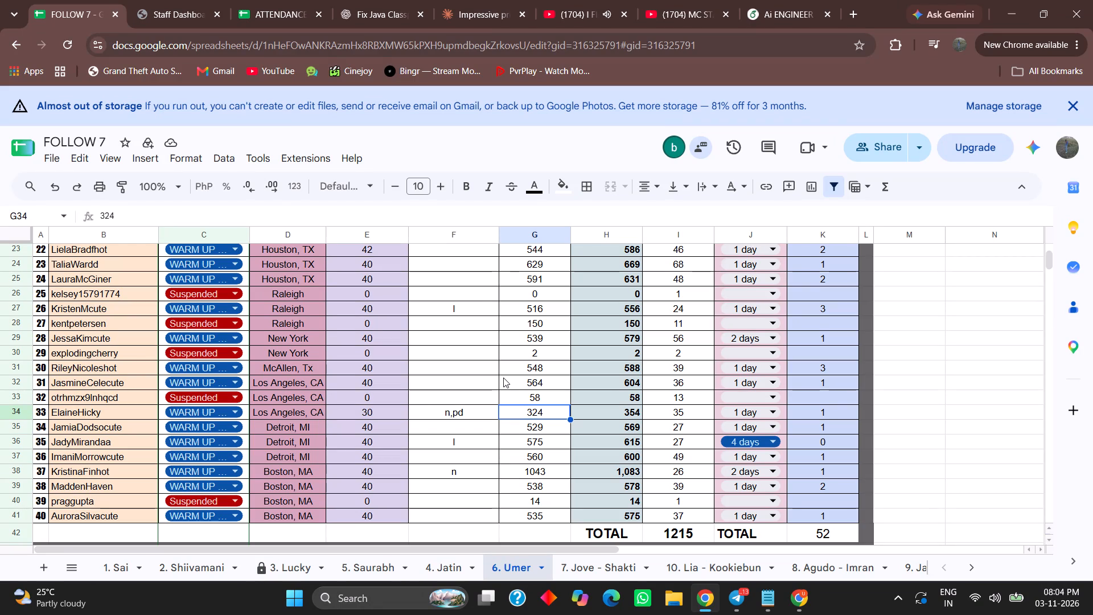
pyautogui.write('353')
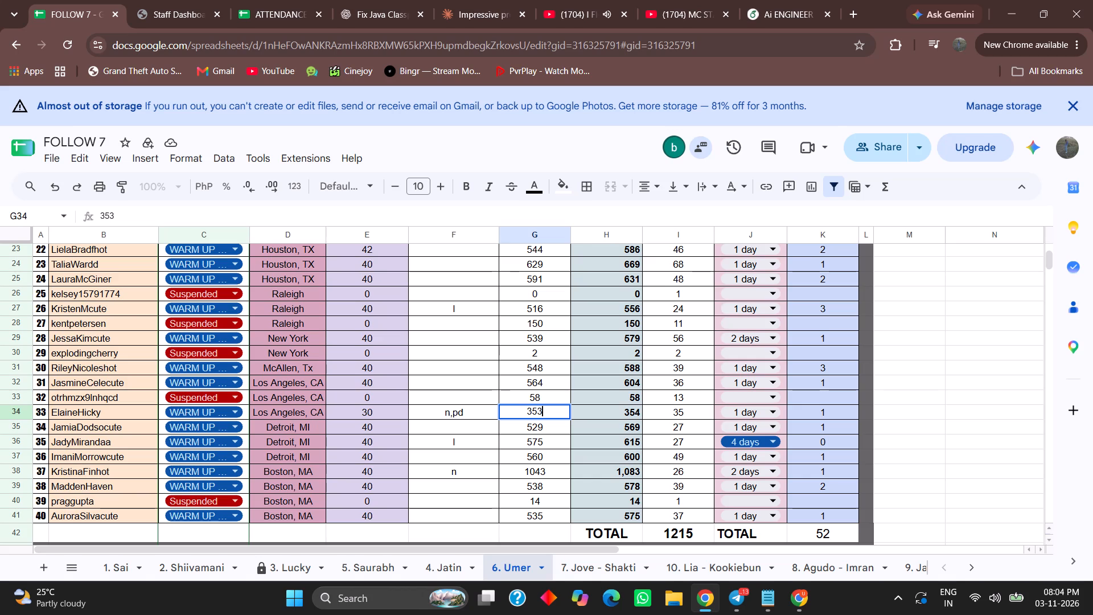
pyautogui.press('Right')
# Change account 33's day option in column J of row 34 to 2 days.
pyautogui.press('Right')
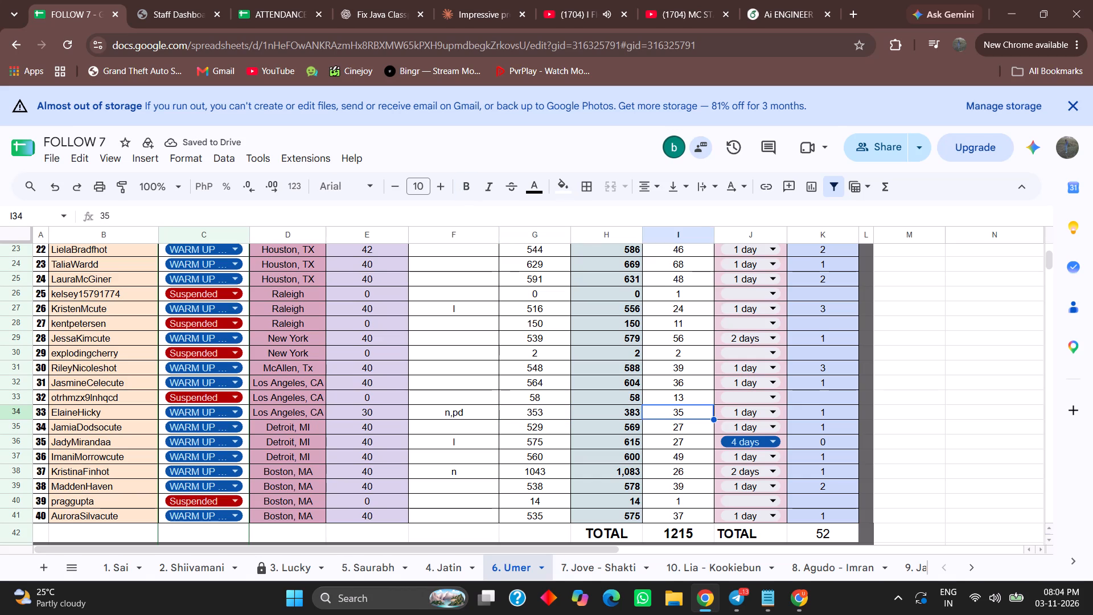
pyautogui.press('Right')
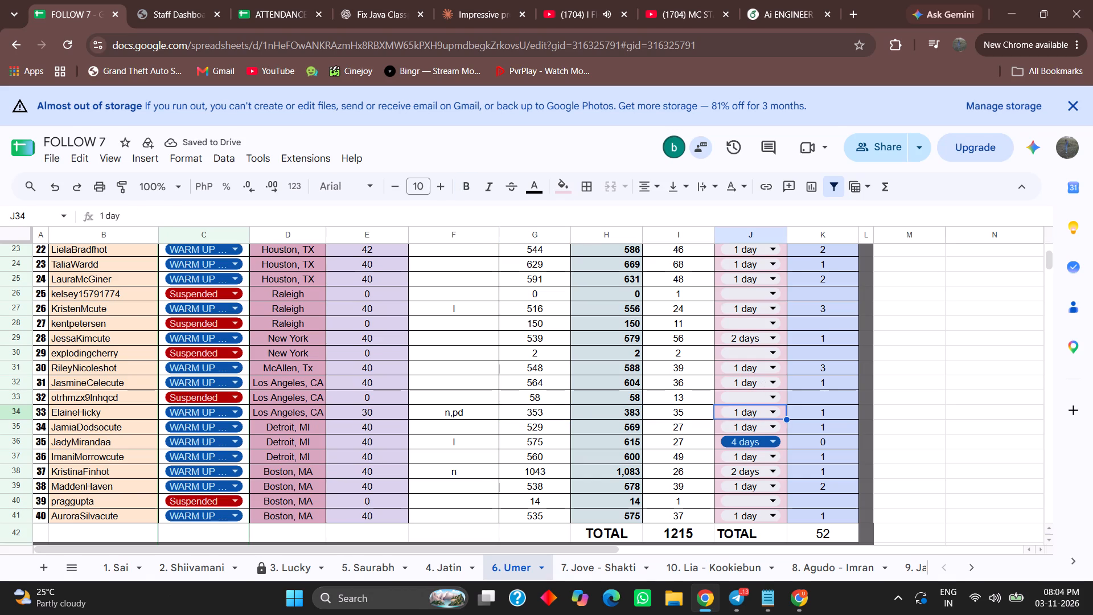
pyautogui.click(767, 416)
pyautogui.click(762, 453)
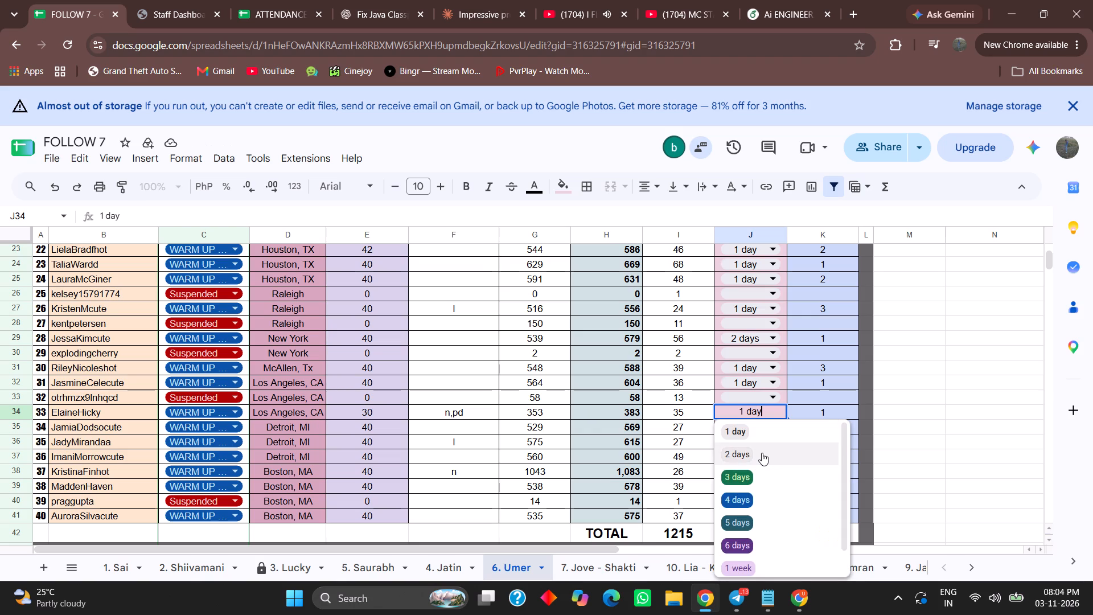
pyautogui.click(812, 415)
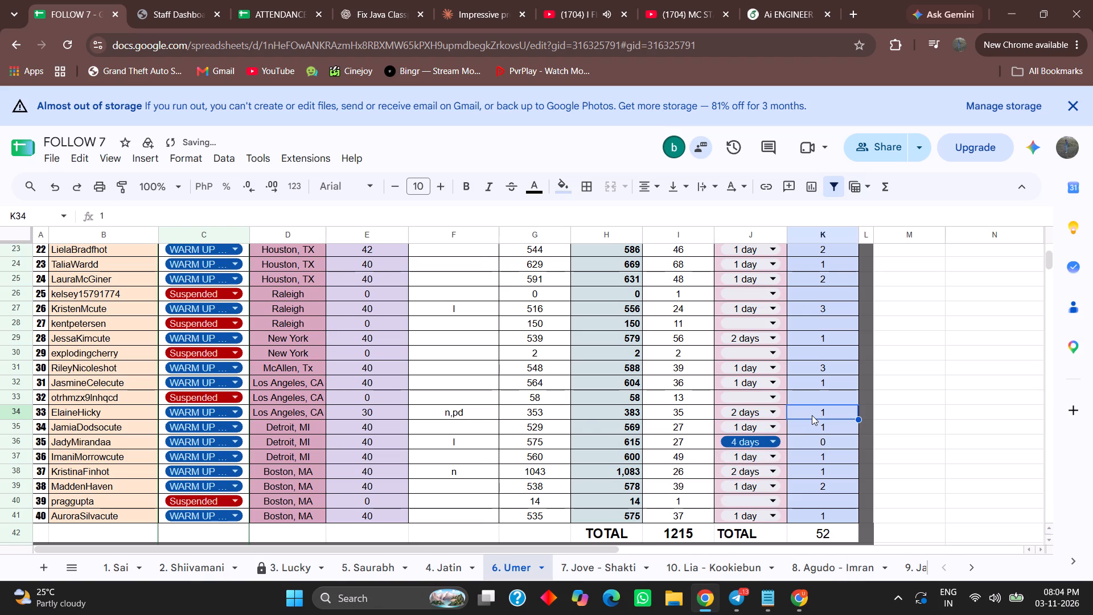
# Set account 33's column E figure in row 34 to 40.
pyautogui.press('Left')
pyautogui.press('Left')
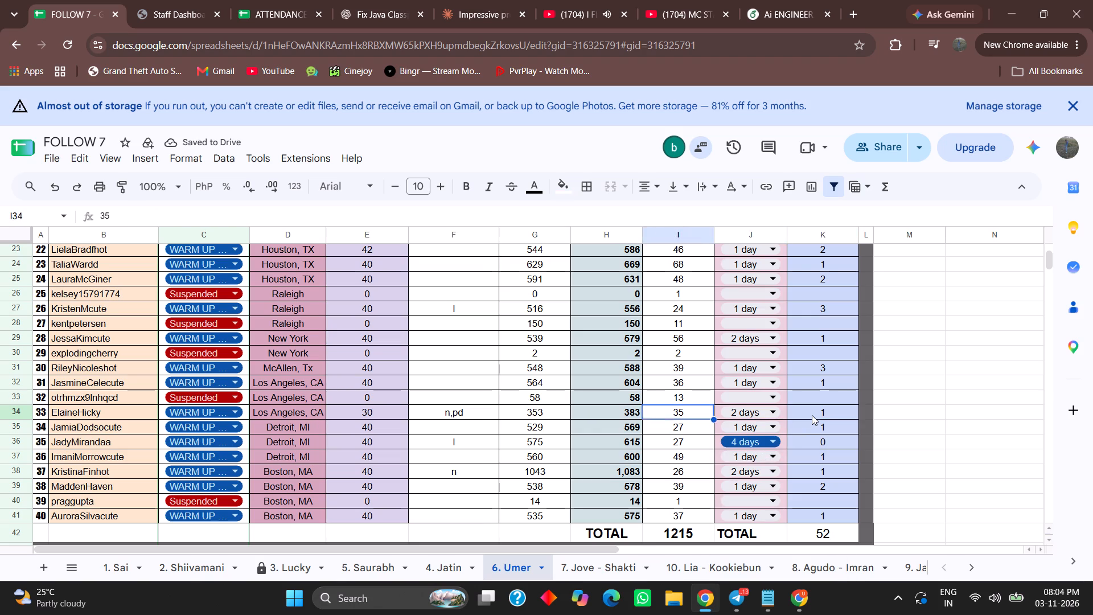
pyautogui.press('Left')
pyautogui.press('Left')
pyautogui.press('Left')
pyautogui.press('Left')
pyautogui.write('40')
pyautogui.press('Right')
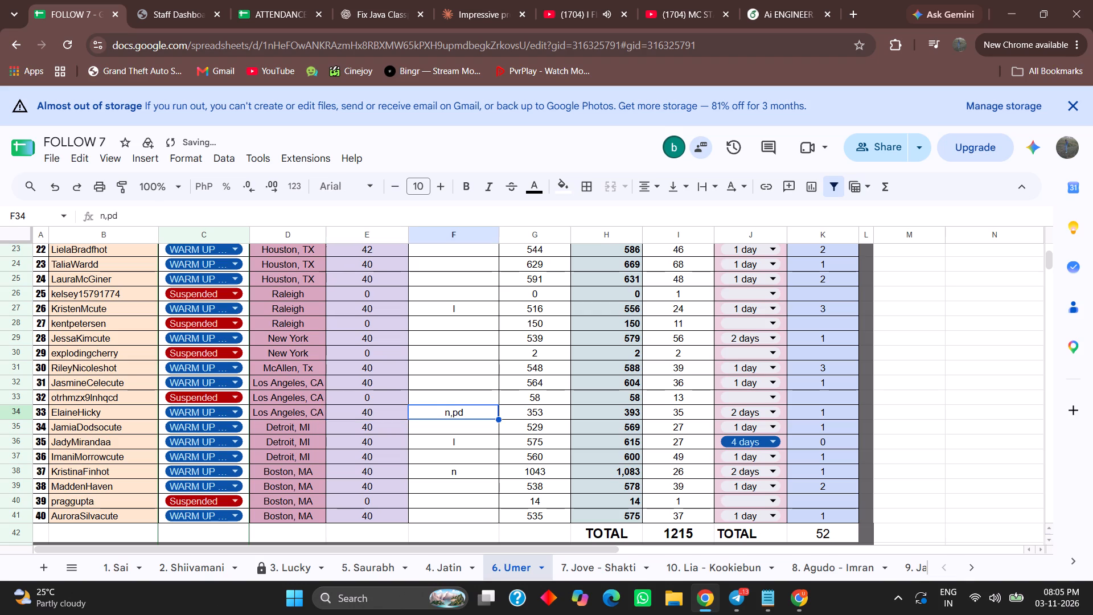
pyautogui.press('Left')
pyautogui.press('Left')
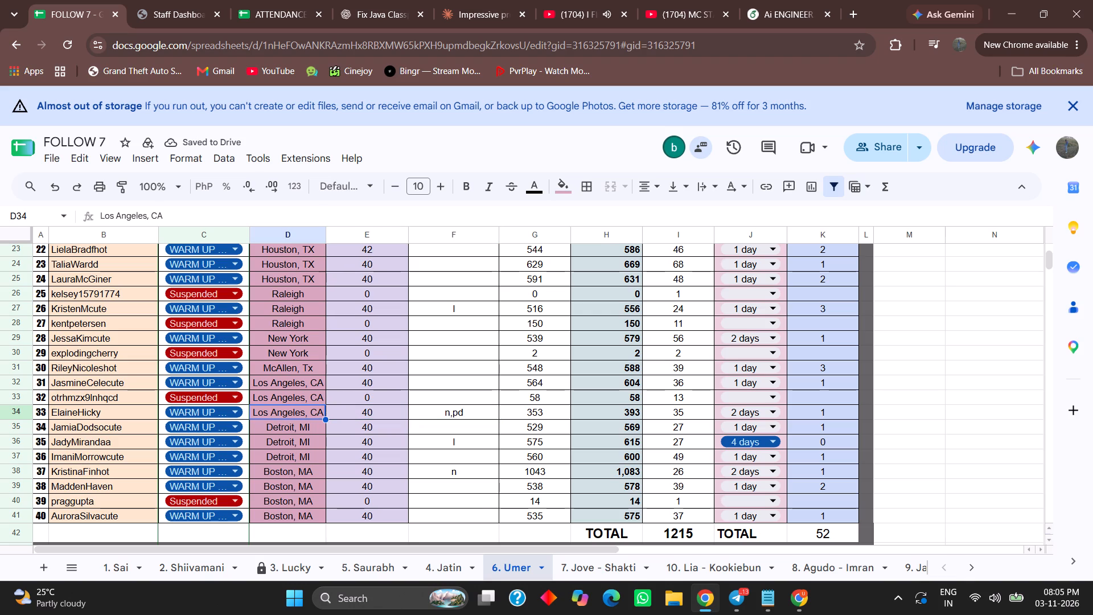
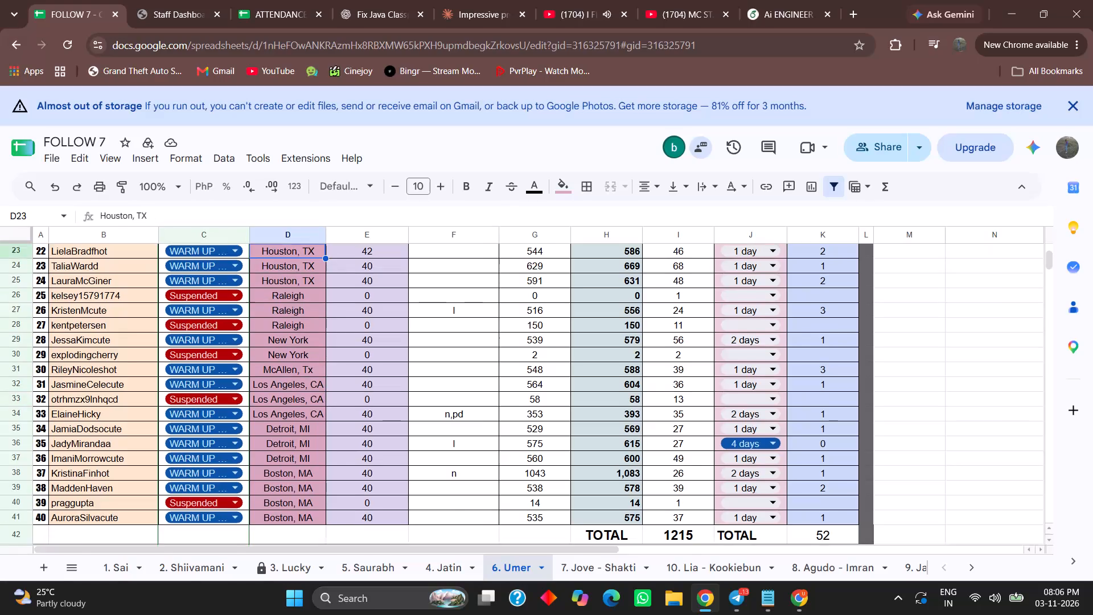
# Set account 15's column G figure in row 16 to 692.
pyautogui.press('Up')
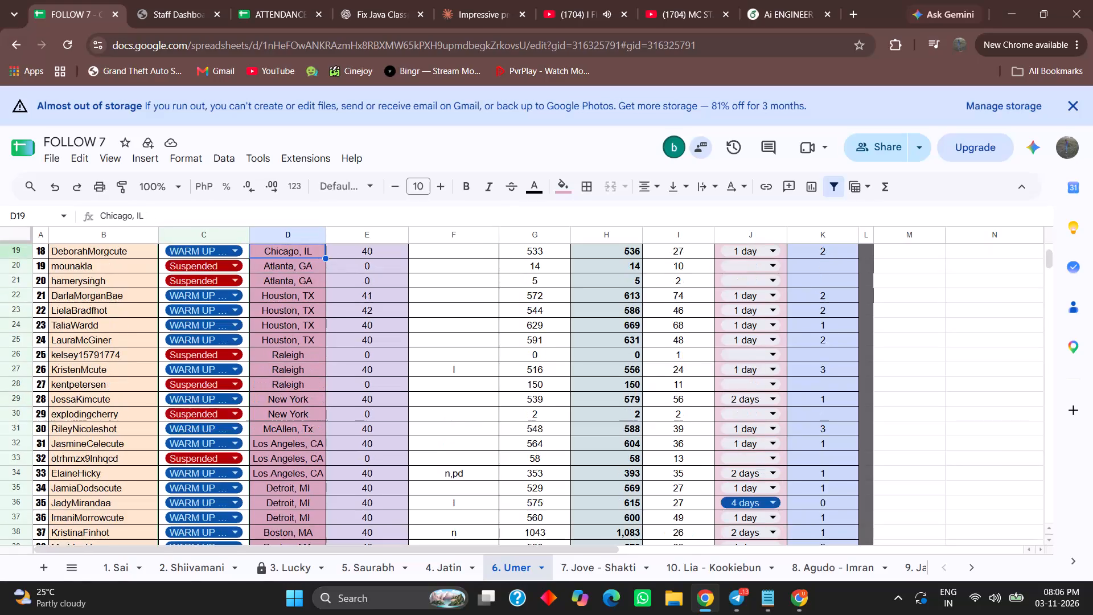
pyautogui.press('Up')
pyautogui.press('Up')
pyautogui.press('Up')
pyautogui.press('Up')
pyautogui.press('Up')
pyautogui.press('Up')
pyautogui.press('Up')
pyautogui.press('Down')
pyautogui.press('Down')
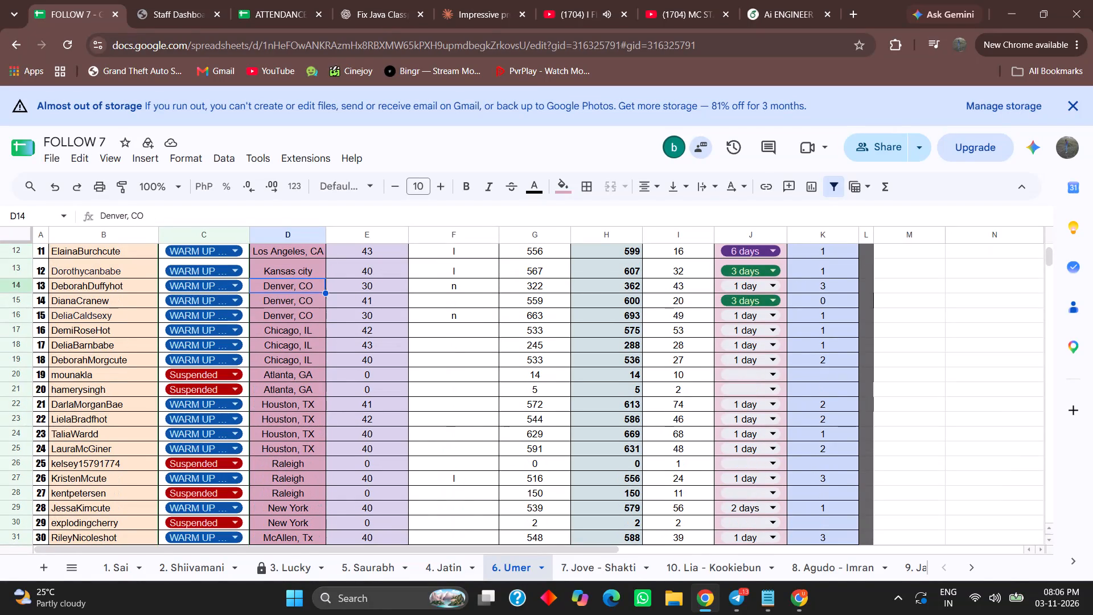
pyautogui.press('Down')
pyautogui.press('Down')
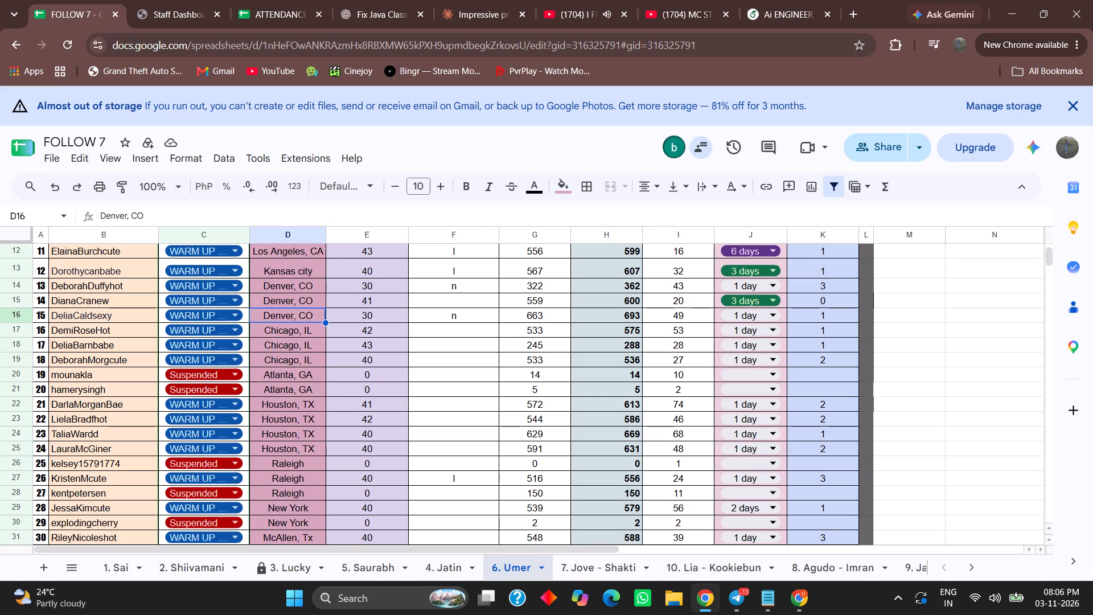
pyautogui.press('Right')
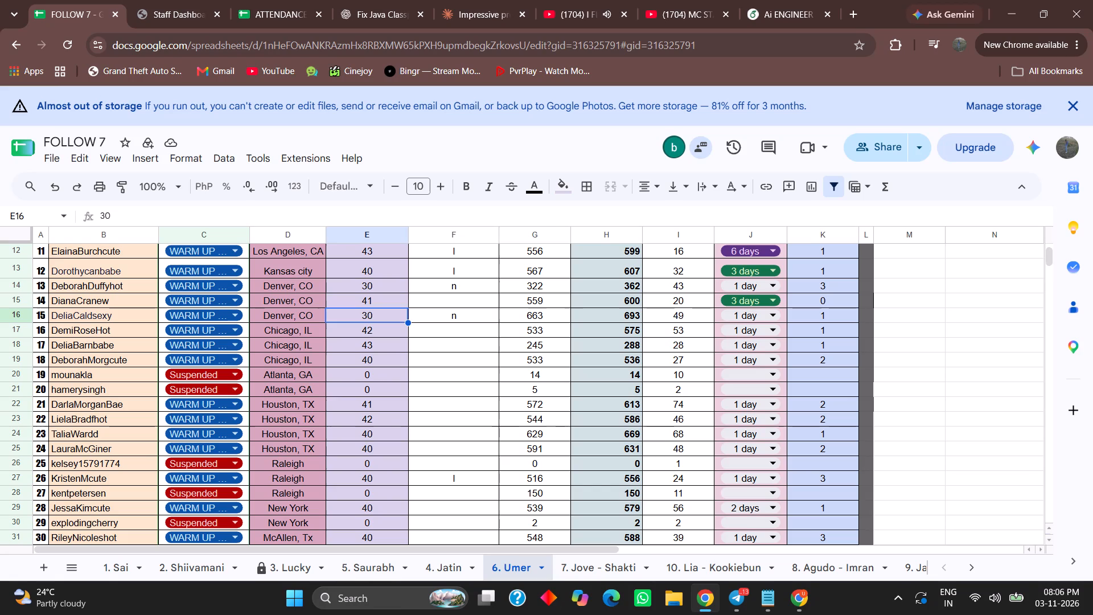
pyautogui.press('Right')
pyautogui.press('Right')
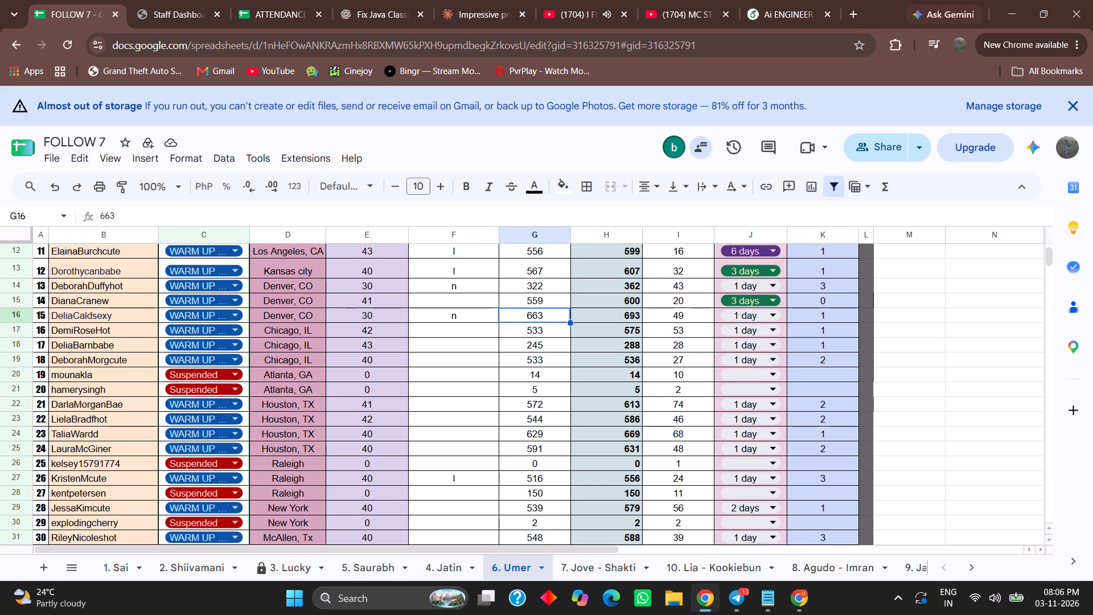
pyautogui.write('69')
pyautogui.press('2')
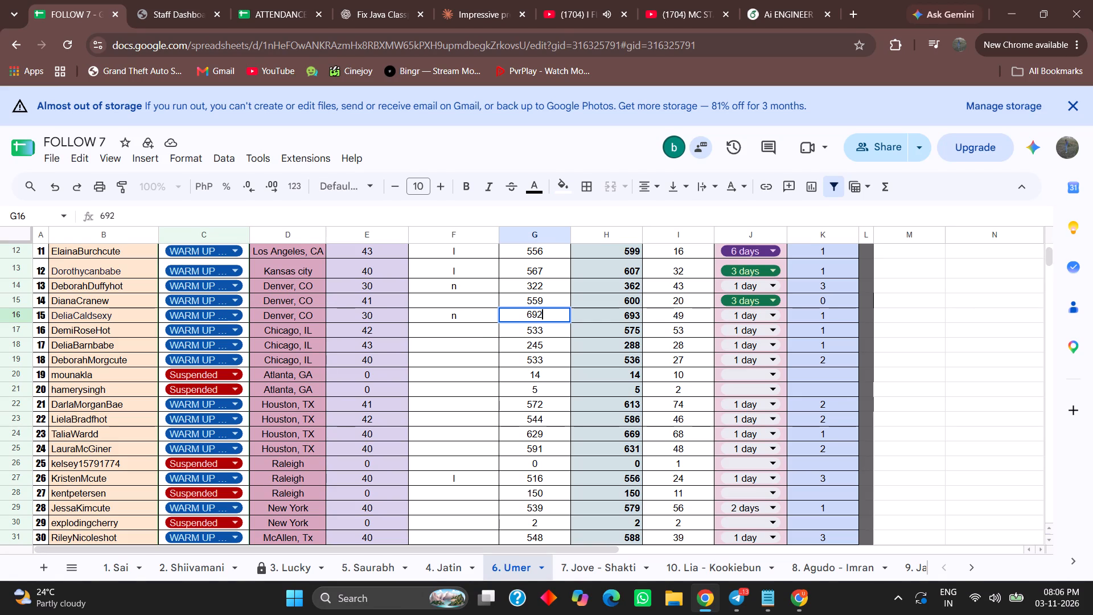
pyautogui.press('Right')
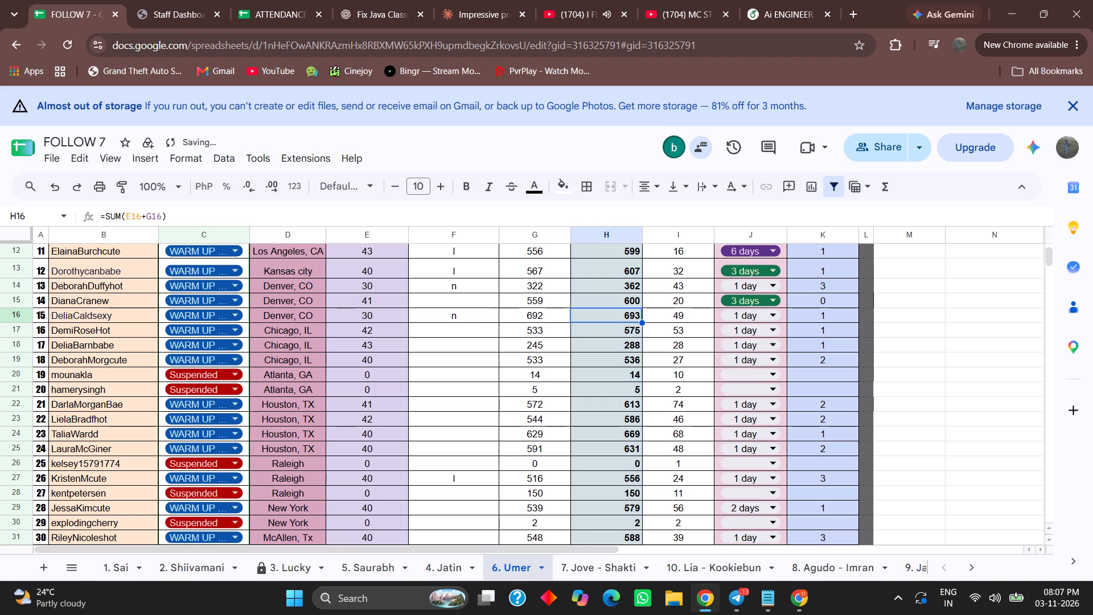
# Change account 15's day option in column J of row 16 to 2 days.
pyautogui.press('Right')
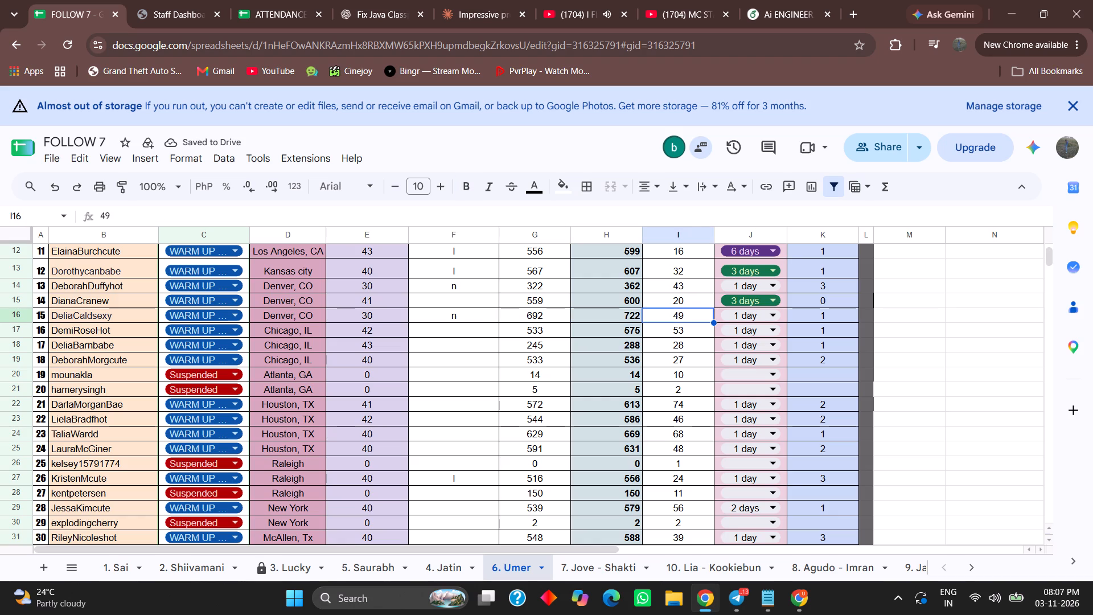
pyautogui.press('Right')
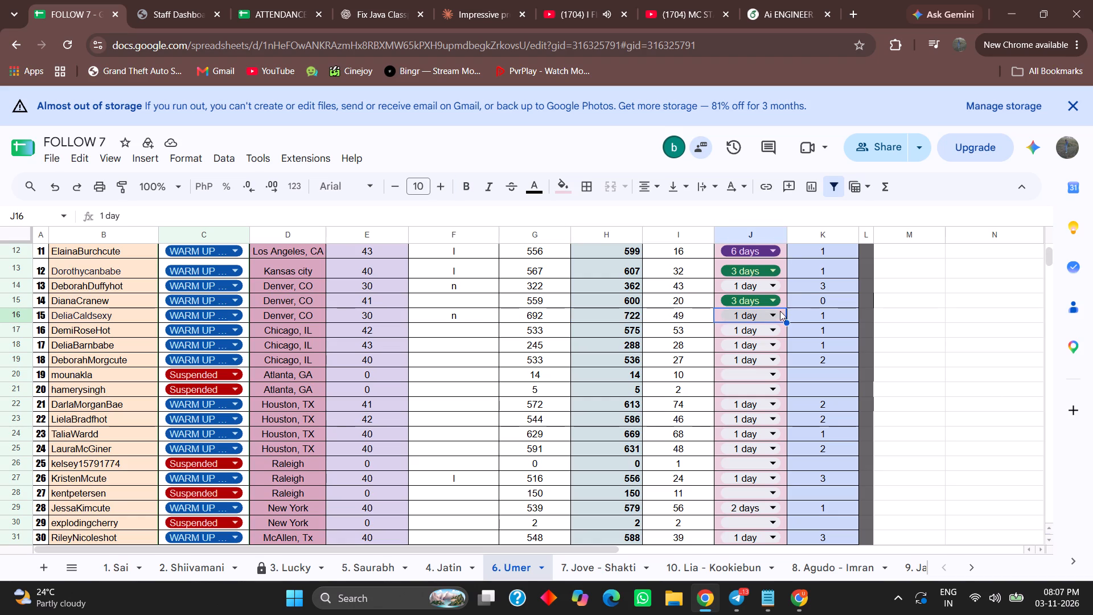
pyautogui.click(767, 321)
pyautogui.click(761, 351)
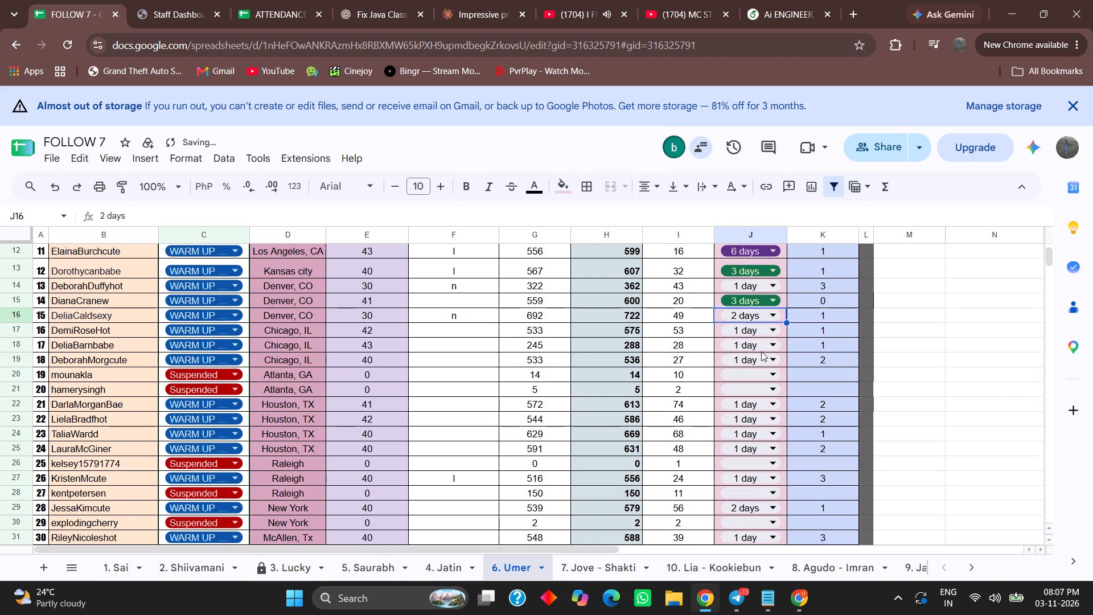
pyautogui.click(805, 312)
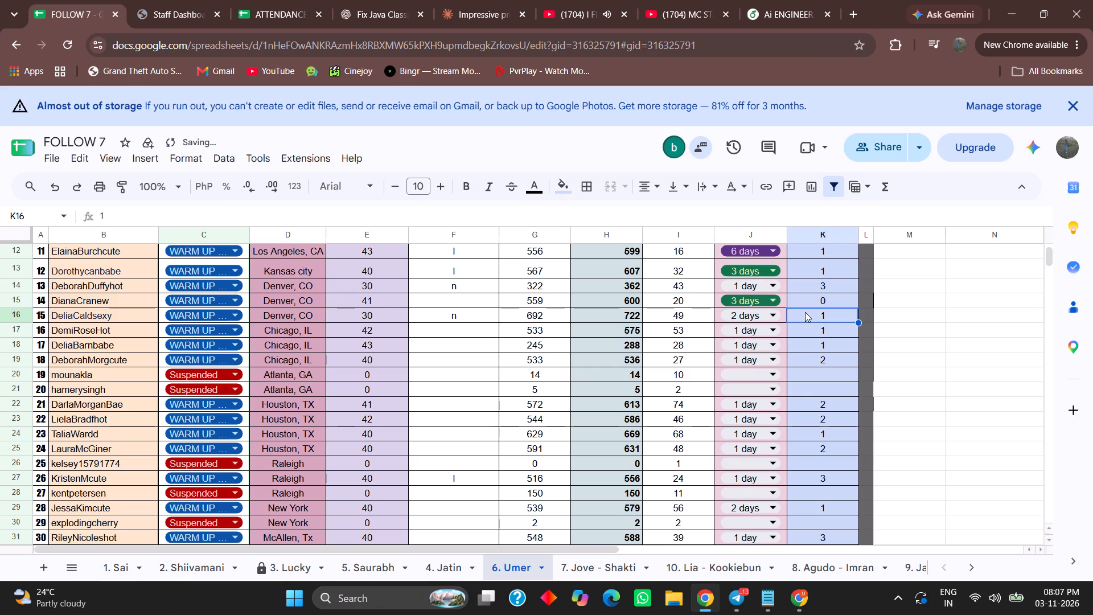
# Set account 15's column E figure in row 16 to 40.
pyautogui.press('Left')
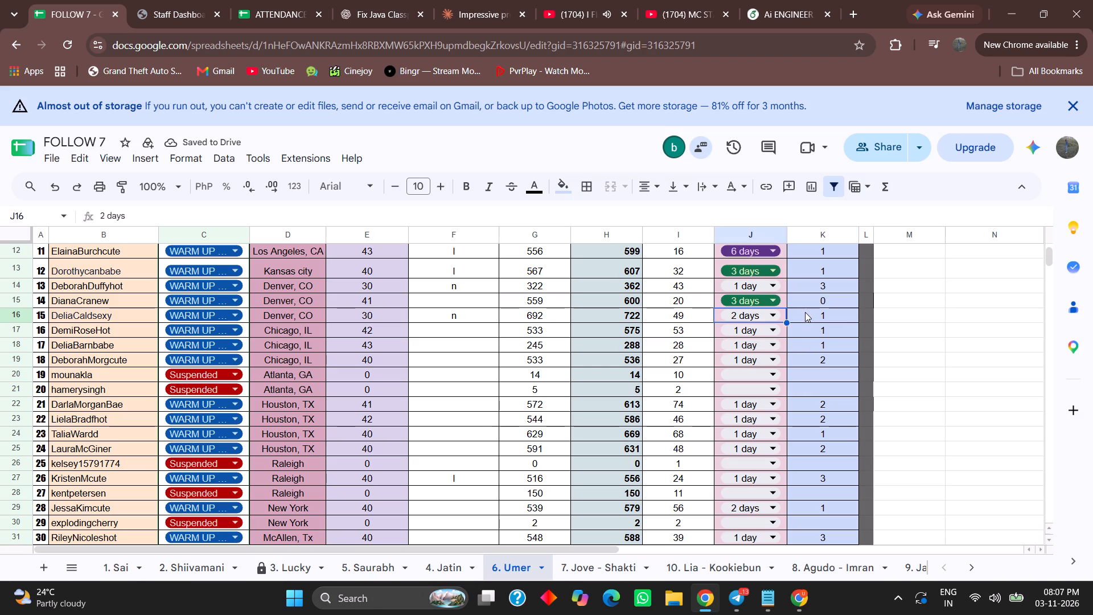
pyautogui.press('Left')
pyautogui.press('Left')
pyautogui.press('Left')
pyautogui.press('Left')
pyautogui.press('Left')
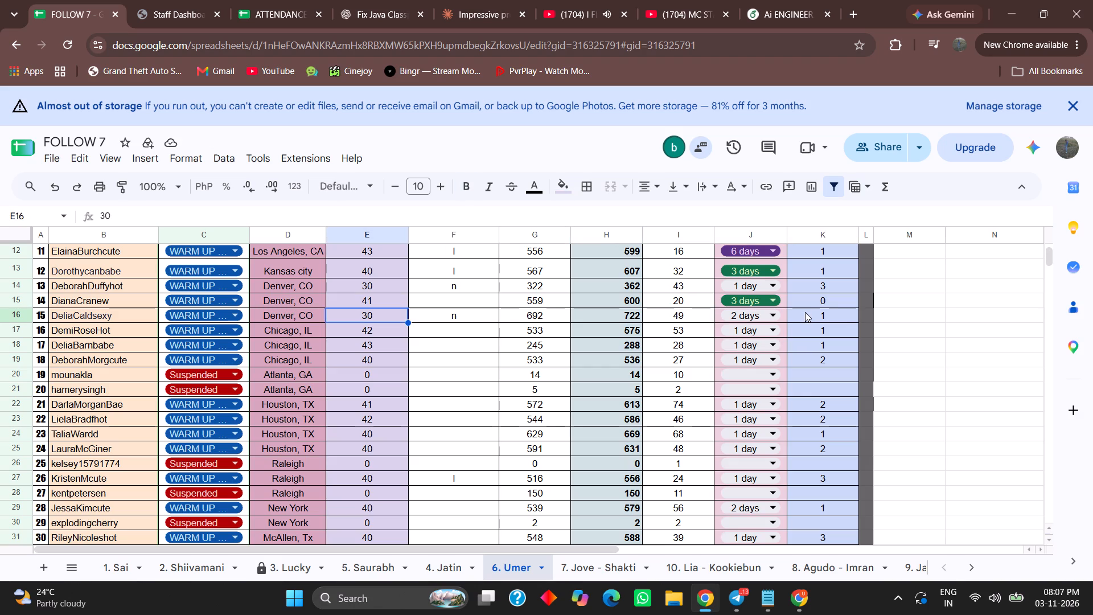
pyautogui.write('40')
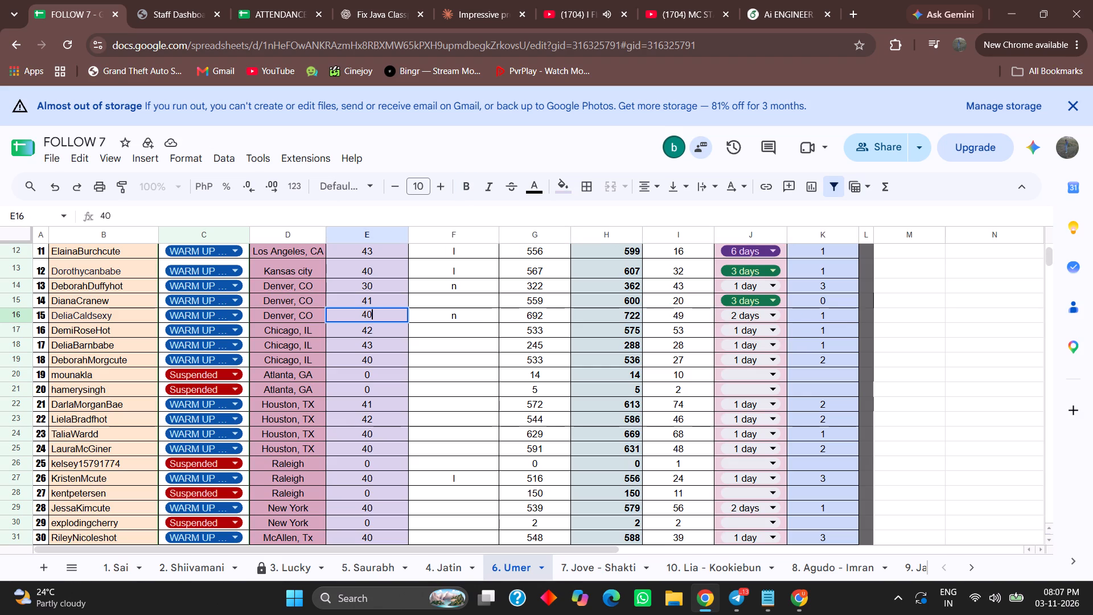
pyautogui.press('Right')
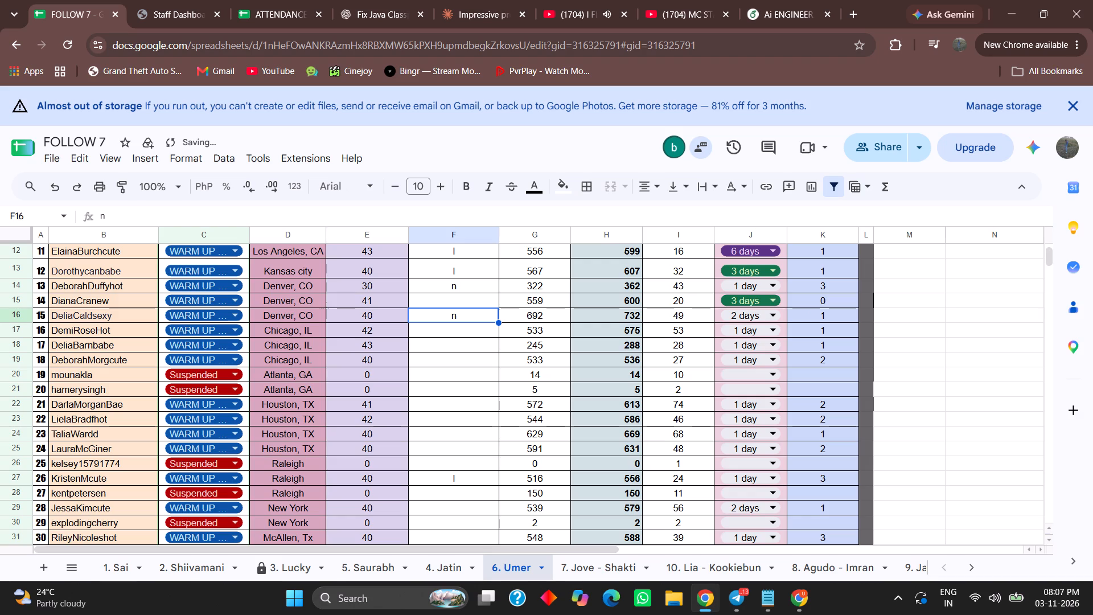
pyautogui.press('Left')
pyautogui.press('Left')
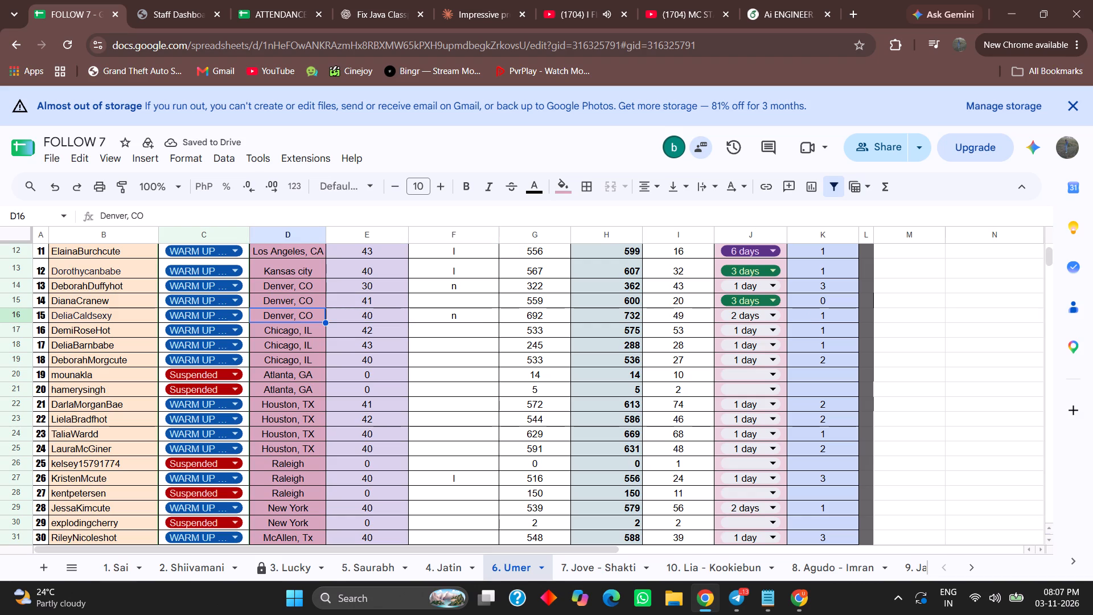
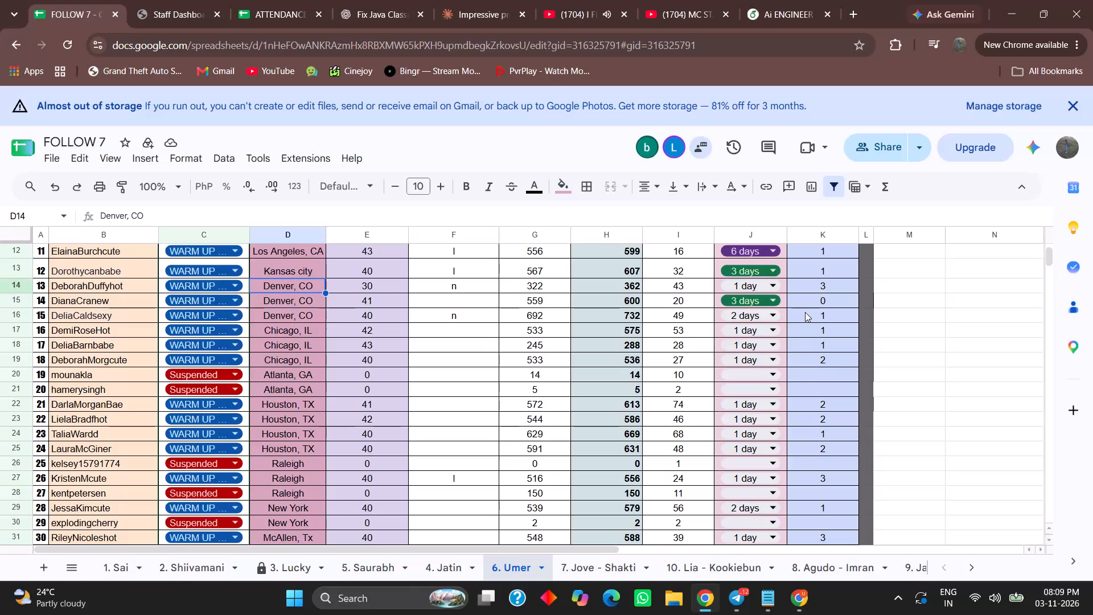
# Set account 13's column G figure in row 14 to 362 and its column H total to 402.
pyautogui.press('Right')
pyautogui.press('Right')
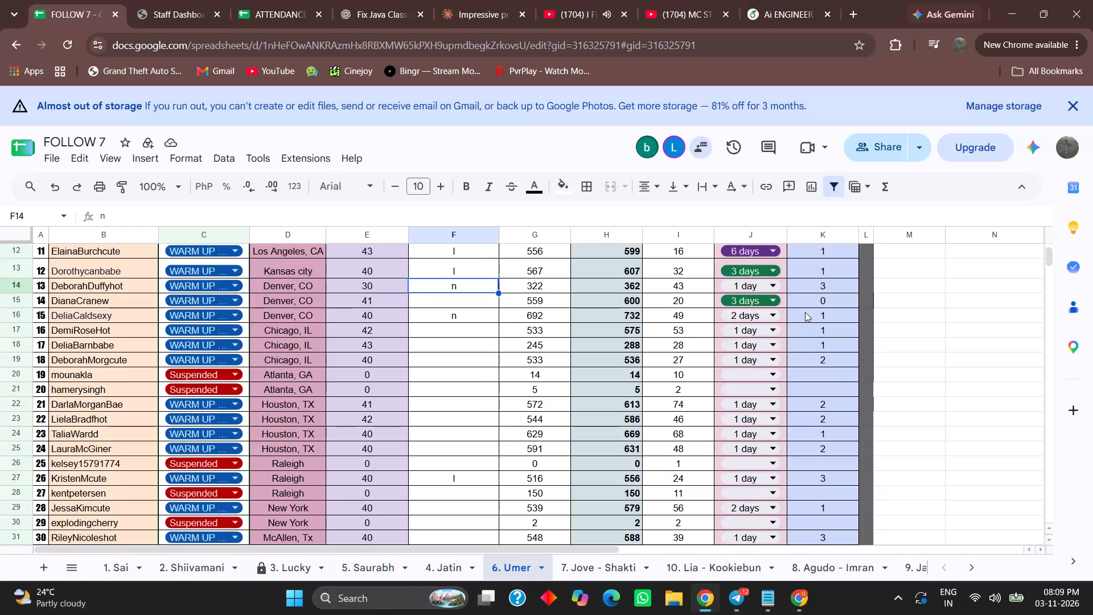
pyautogui.press('Right')
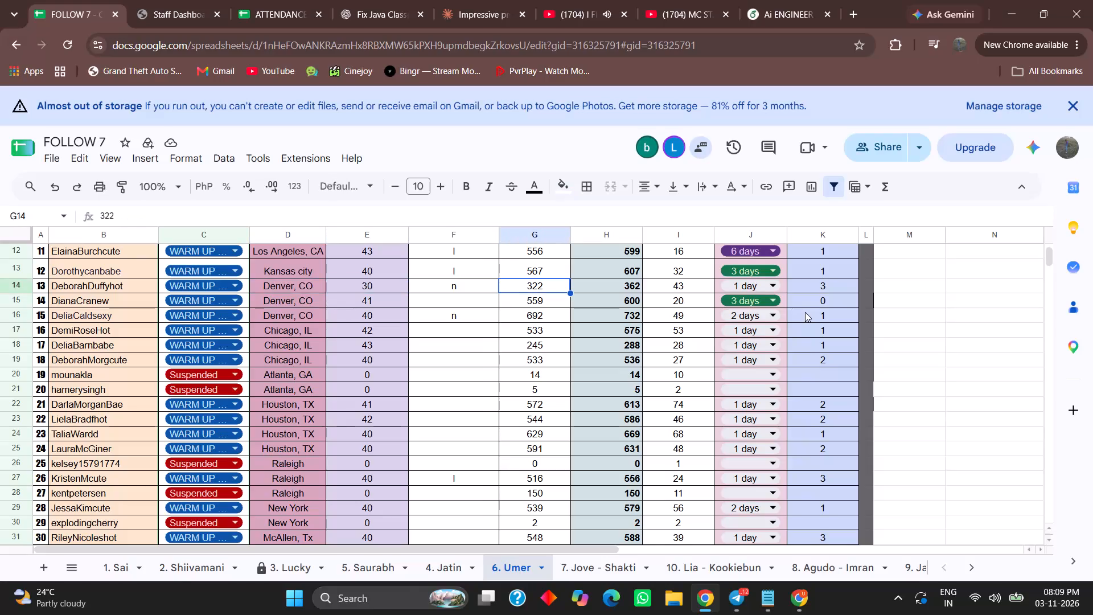
pyautogui.write('36')
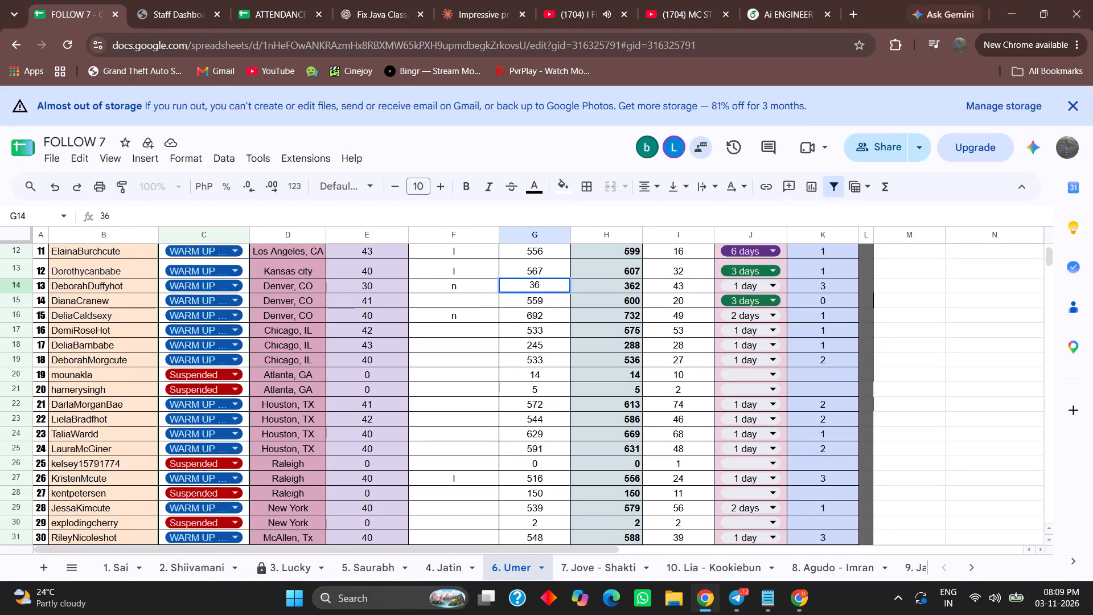
pyautogui.press('2')
pyautogui.press('Right')
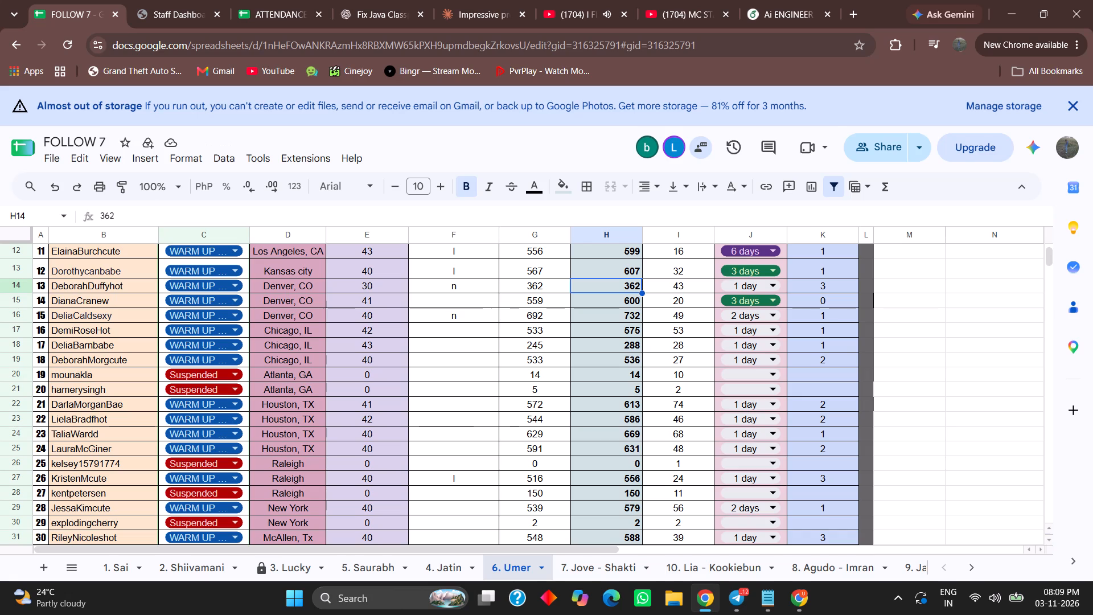
pyautogui.write('402')
pyautogui.press('Left')
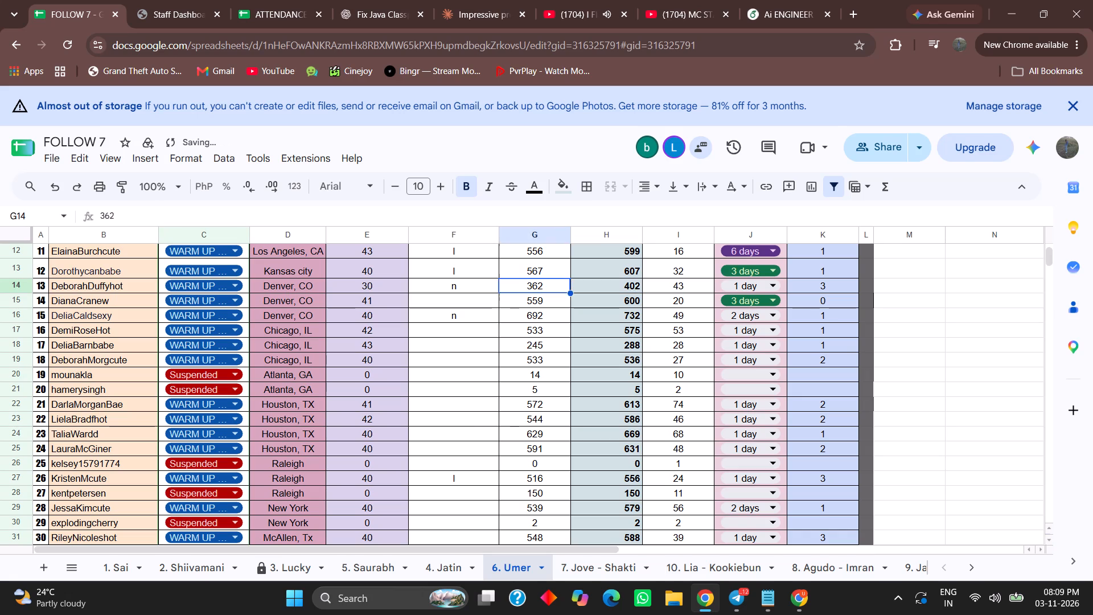
# Set account 13's column E figure in row 14 to 40.
pyautogui.press('Left')
pyautogui.press('Left')
pyautogui.write('40')
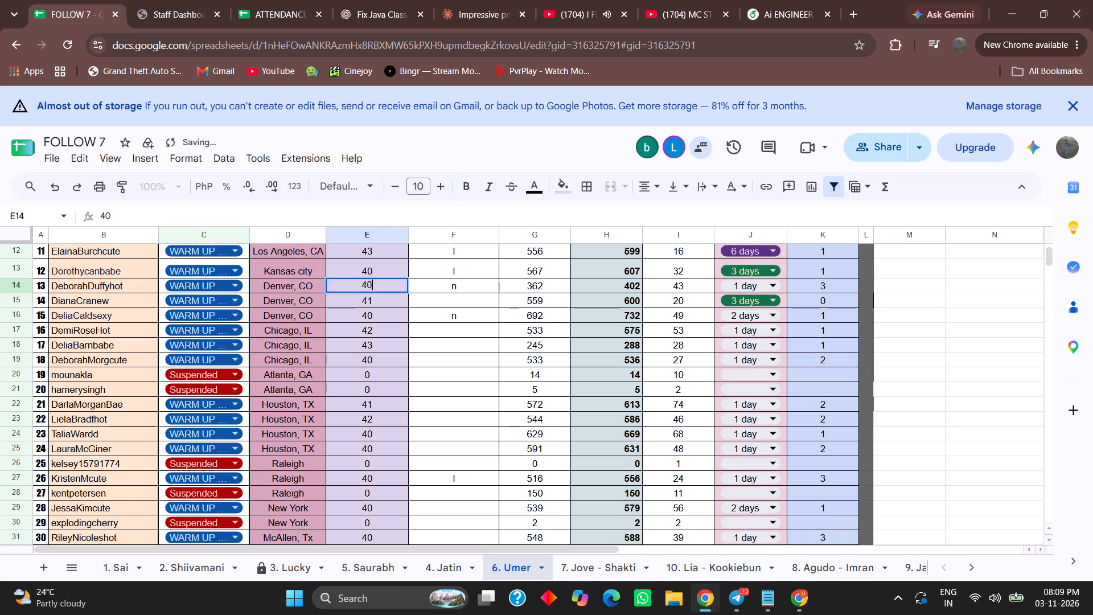
pyautogui.press('Right')
# Change account 13's day option in column J of row 14 to 2 days.
pyautogui.press('Right')
pyautogui.press('Right')
pyautogui.press('Right')
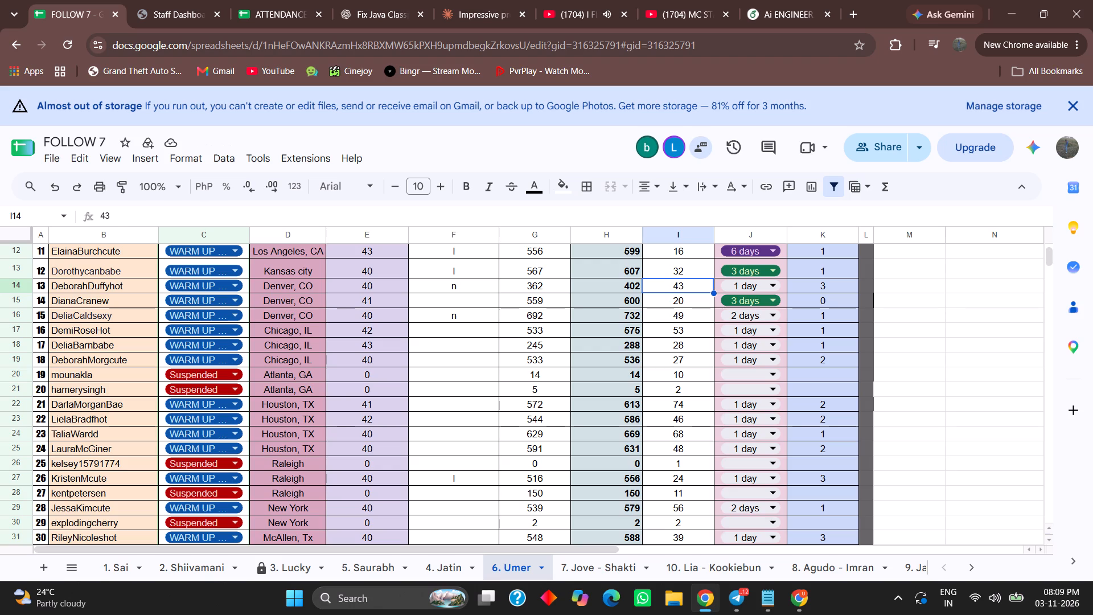
pyautogui.press('Right')
pyautogui.click(760, 282)
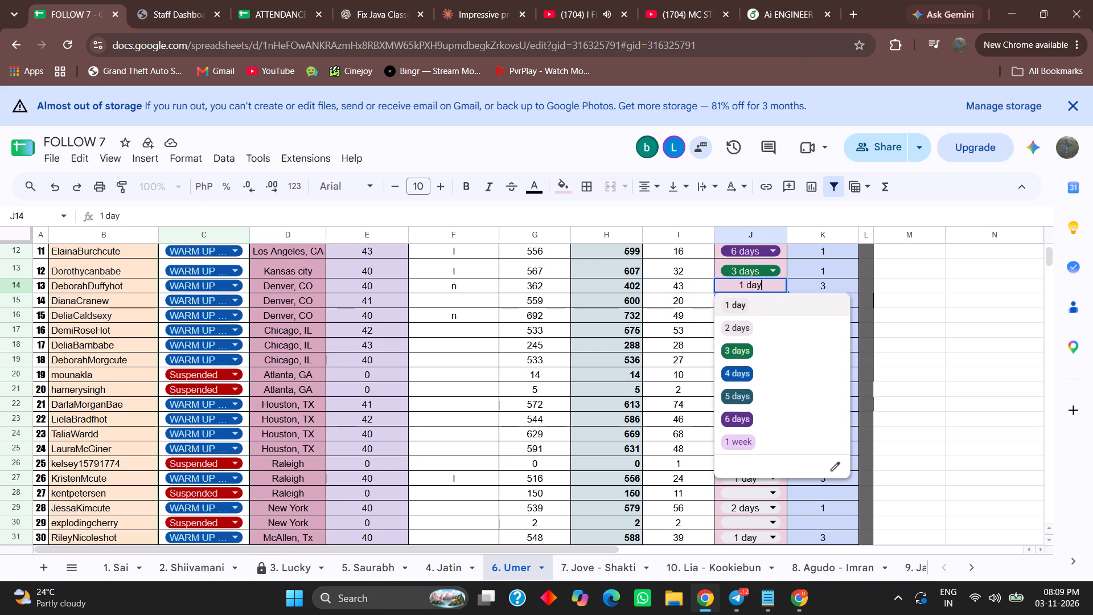
pyautogui.click(759, 323)
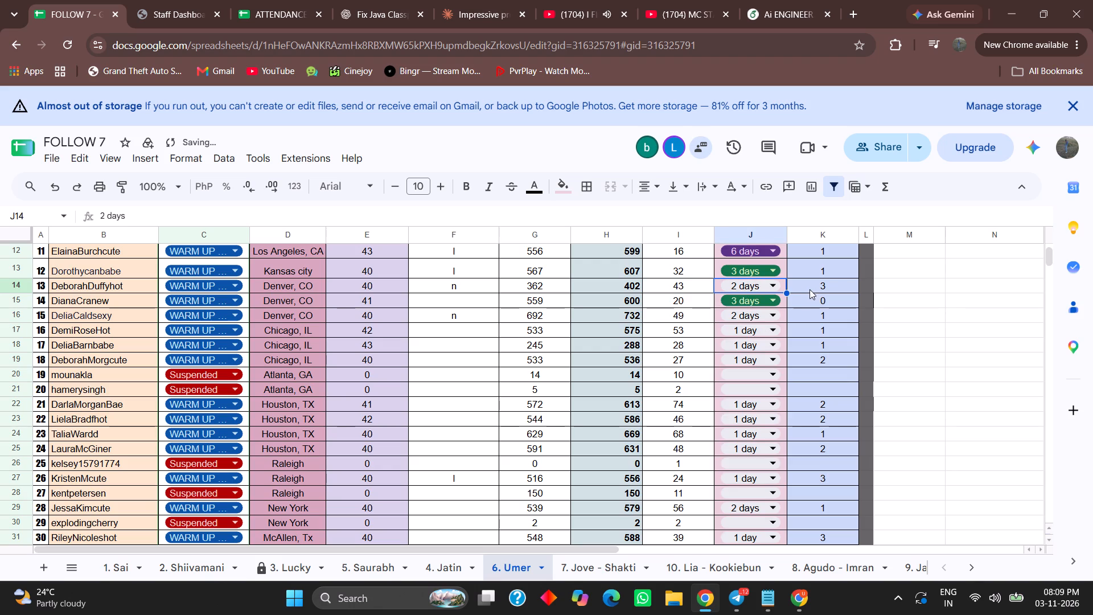
# Set account 13's column K figure in row 14 to 1.
pyautogui.click(815, 285)
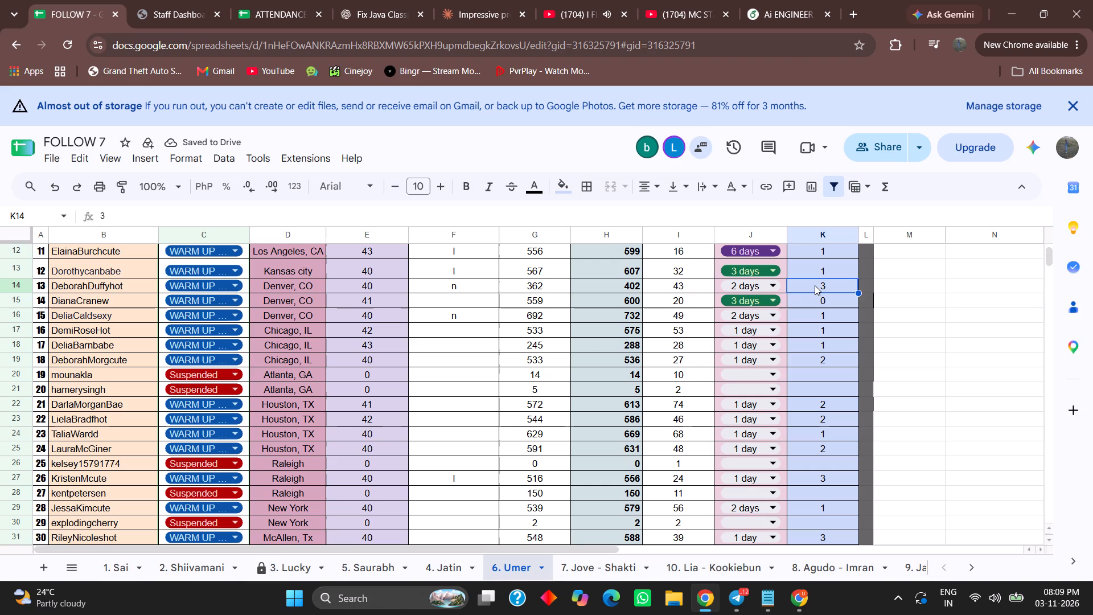
pyautogui.press('1')
pyautogui.press('Left')
pyautogui.press('Left')
pyautogui.press('Left')
pyautogui.press('Left')
pyautogui.press('Left')
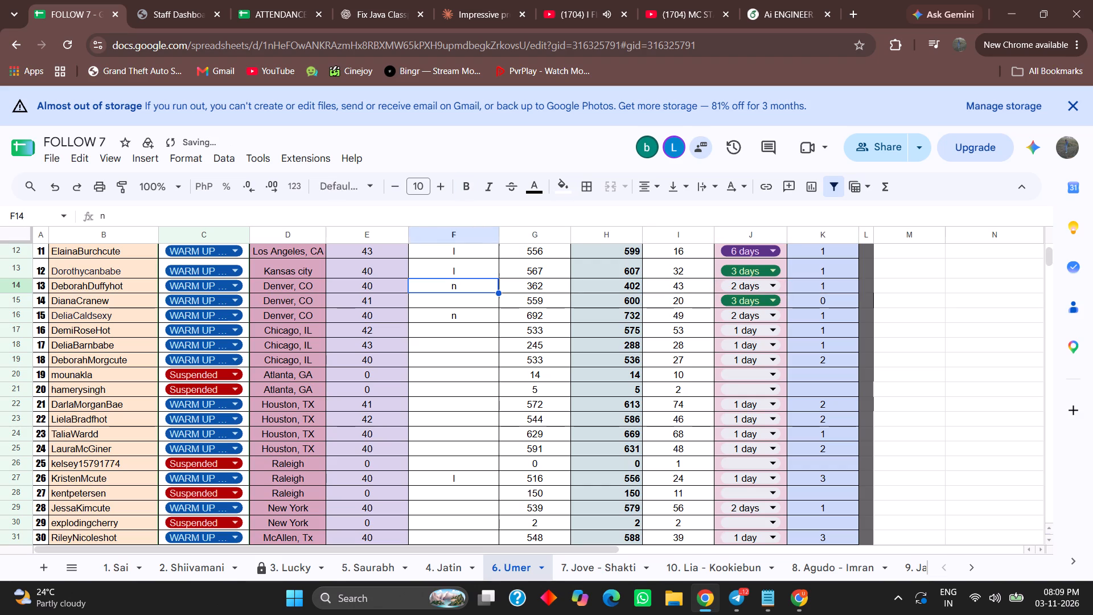
pyautogui.press('Left')
pyautogui.press('Left')
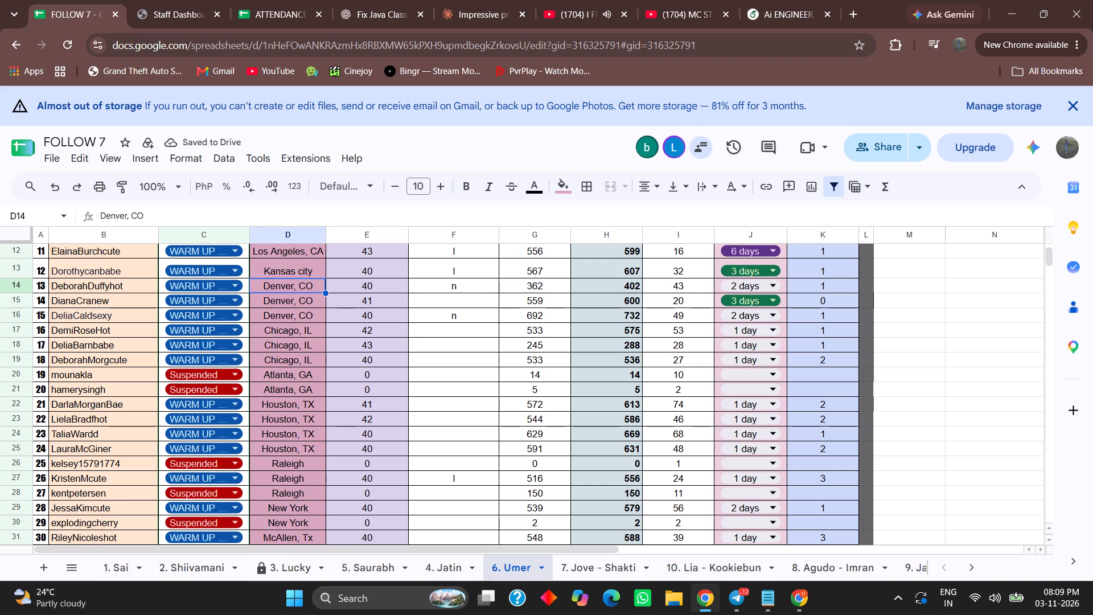